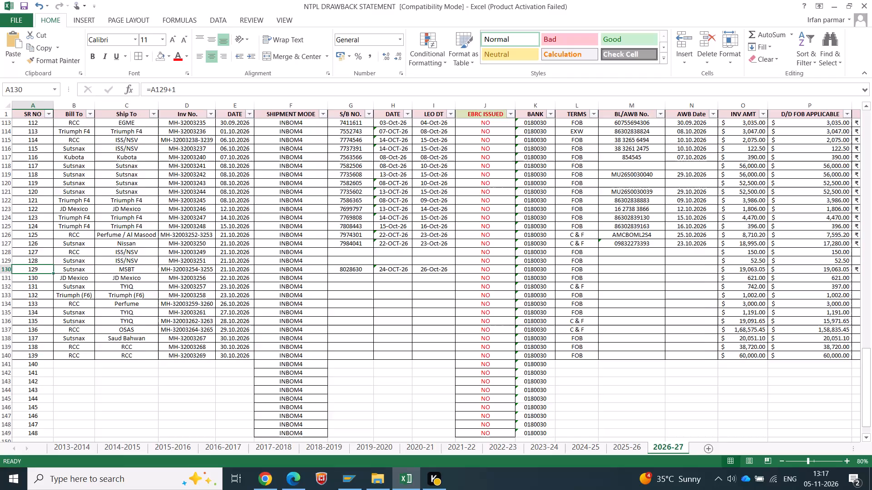
# Review the SR NO 129 entries across the columns from shipping bill to RODTEP and EBRC details, and the totals row below.
pyautogui.press('Tab')
pyautogui.press('Tab')
pyautogui.press('Tab')
pyautogui.press('Tab')
pyautogui.press('Tab')
pyautogui.press('Tab')
pyautogui.press('Tab')
pyautogui.press('Tab')
pyautogui.press('Tab')
pyautogui.press('Tab')
pyautogui.press('Tab')
pyautogui.press('Tab')
pyautogui.press('Tab')
pyautogui.press('Tab')
pyautogui.press('Tab')
pyautogui.press('Tab')
pyautogui.press('Tab')
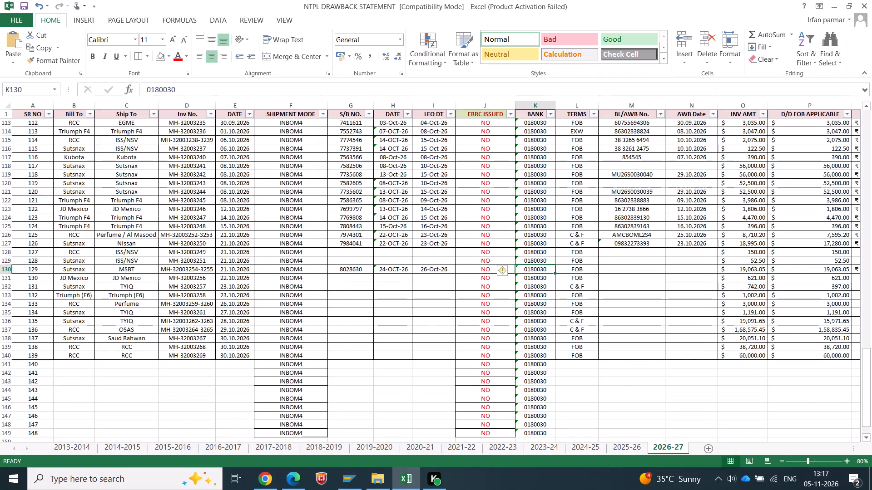
pyautogui.press('Tab')
pyautogui.press('Tab')
pyautogui.press('Tab')
pyautogui.press('Tab')
pyautogui.press('Tab')
pyautogui.press('Tab')
pyautogui.press('Tab')
pyautogui.press('Tab')
pyautogui.press('Tab')
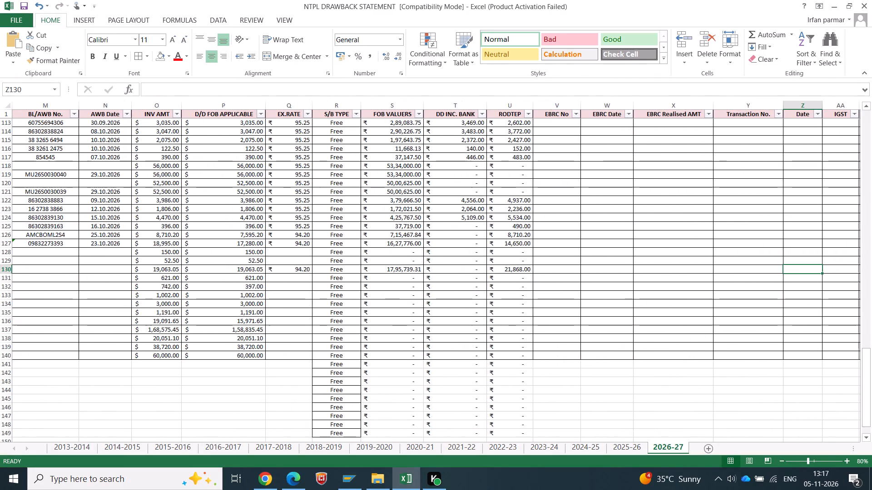
pyautogui.scroll(-5, 168, 259)
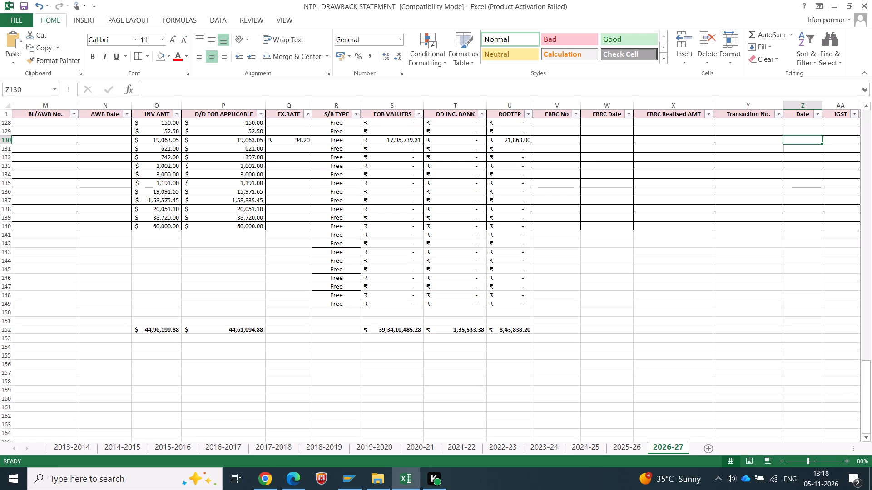
pyautogui.scroll(2, 473, 360)
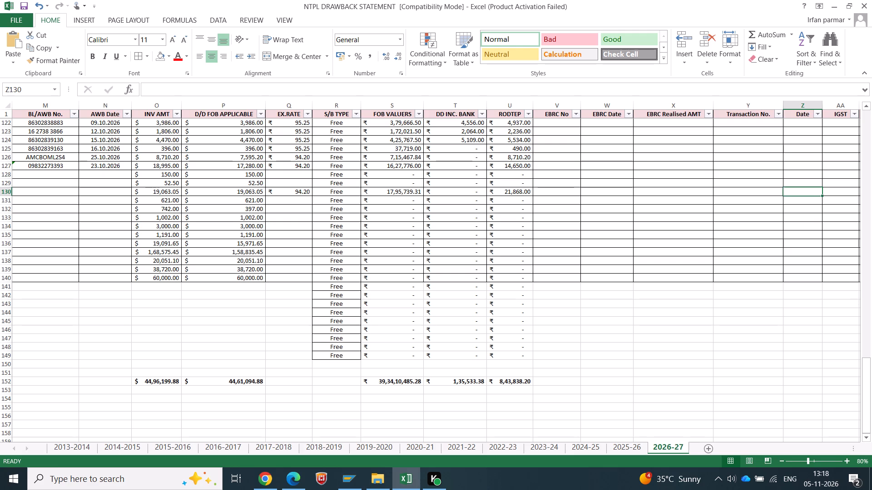
pyautogui.click(409, 190)
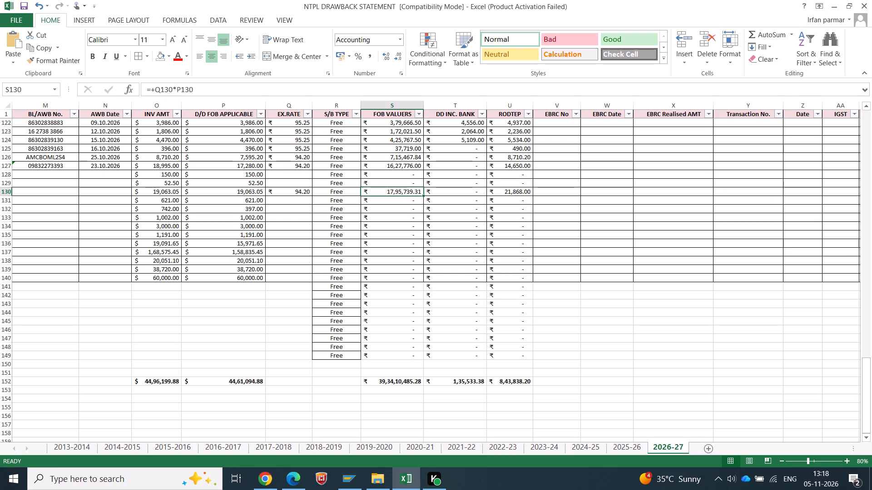
pyautogui.press('Left')
pyautogui.press('Left')
pyautogui.press('Left')
pyautogui.press('Left')
pyautogui.press('Left')
pyautogui.press('Left')
pyautogui.press('Left')
pyautogui.press('Left')
pyautogui.press('Left')
pyautogui.press('Left')
pyautogui.press('Left')
pyautogui.press('Left')
pyautogui.press('Left')
pyautogui.press('Left')
pyautogui.press('Left')
pyautogui.press('Left')
pyautogui.press('Left')
pyautogui.press('Left')
pyautogui.press('Left')
pyautogui.press('Left')
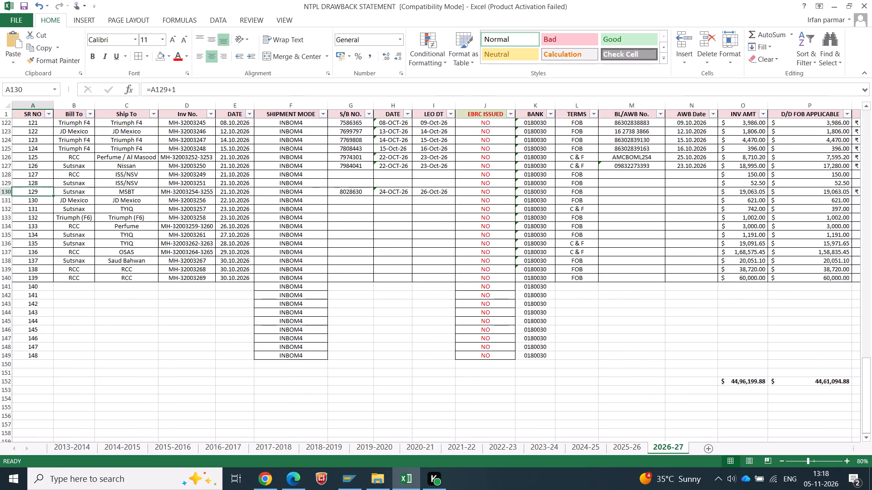
# Select the empty S/B NO. cell for SR NO 130 and start switching to another open window.
pyautogui.press('Right')
pyautogui.press('Right')
pyautogui.press('Right')
pyautogui.press('Right')
pyautogui.press('Right')
pyautogui.press('Down')
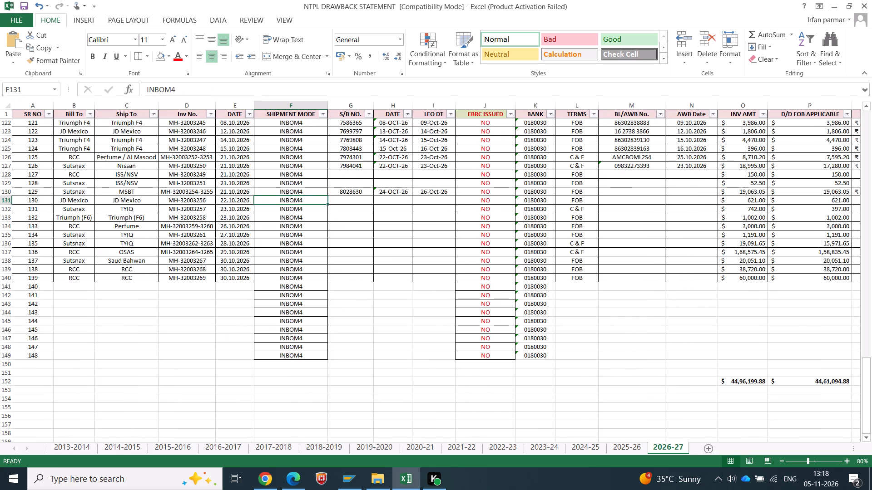
pyautogui.press('Right')
pyautogui.hotkey('alt', 'Tab')
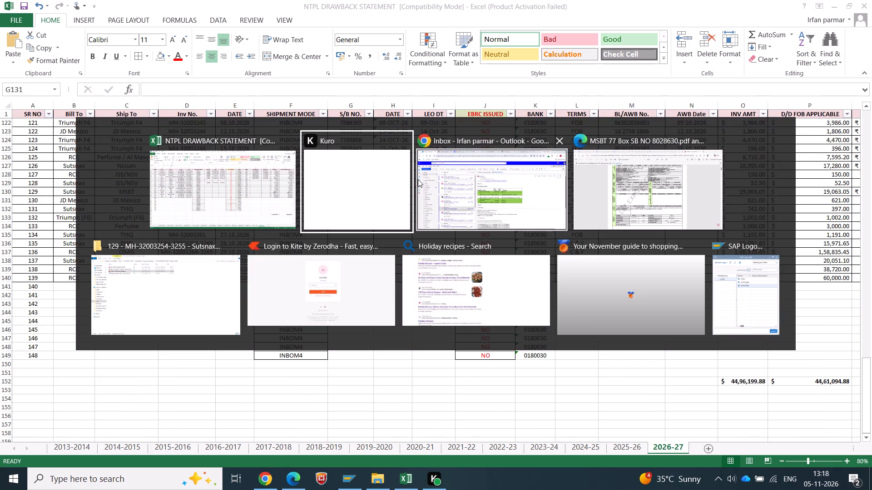
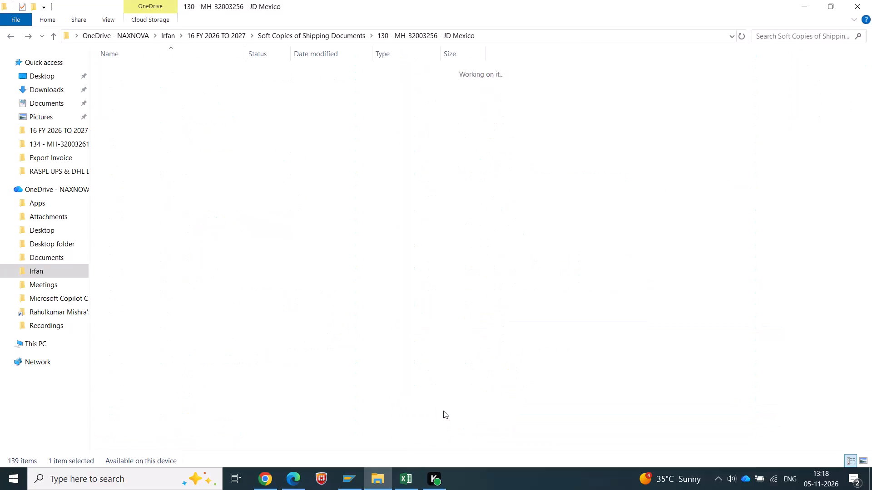
# Open the shipping bill and DHL waybill PDFs from the 130 - MH-32003256 - JD Mexico folder.
pyautogui.click(147, 105)
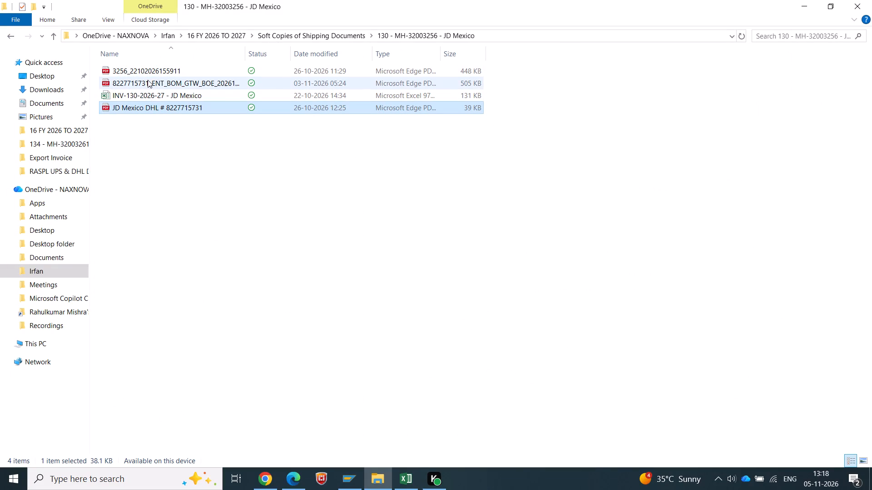
pyautogui.keyDown('ctrl'); pyautogui.click(148, 80); pyautogui.keyUp('ctrl')
pyautogui.press('Return')
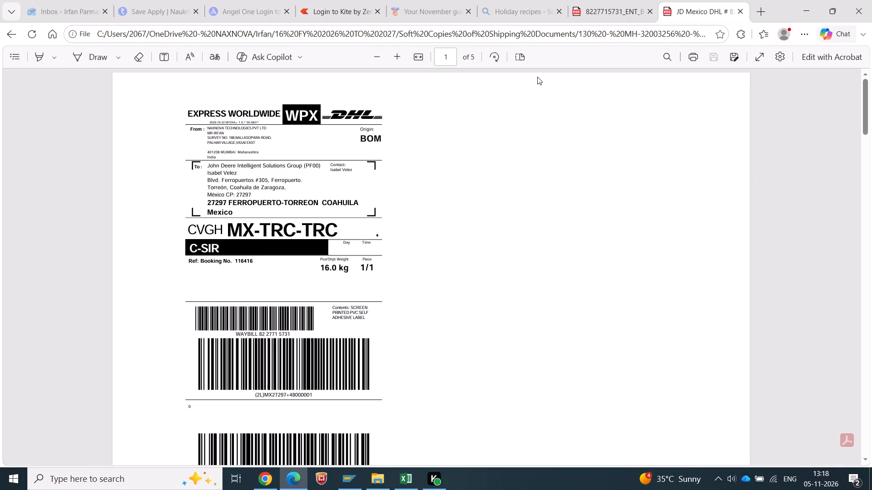
# Copy the SB No 7986959 from the shipping bill into the S/B NO. cell for SR NO 130.
pyautogui.click(618, 13)
pyautogui.moveTo(496, 127); pyautogui.dragTo(519, 127)
pyautogui.hotkey('ctrl', 'c')
pyautogui.hotkey('alt', 'Tab')
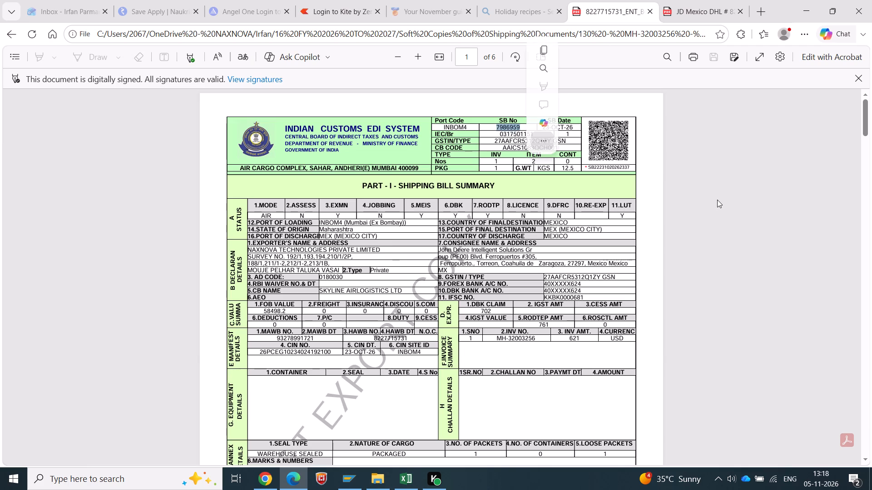
pyautogui.hotkey('alt', 'Tab')
pyautogui.hotkey('alt', 'Tab')
pyautogui.hotkey('alt', 'Tab')
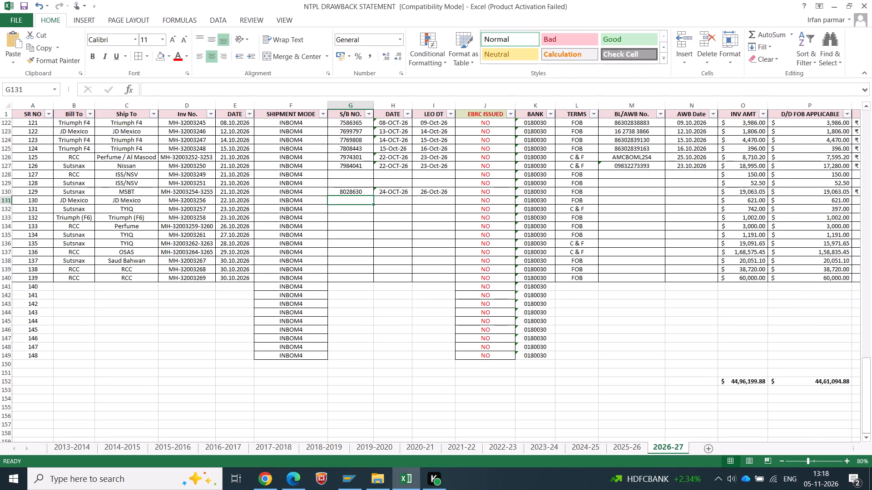
pyautogui.moveTo(183, 199); pyautogui.dragTo(331, 200)
pyautogui.doubleClick(344, 199)
pyautogui.hotkey('ctrl', 'v')
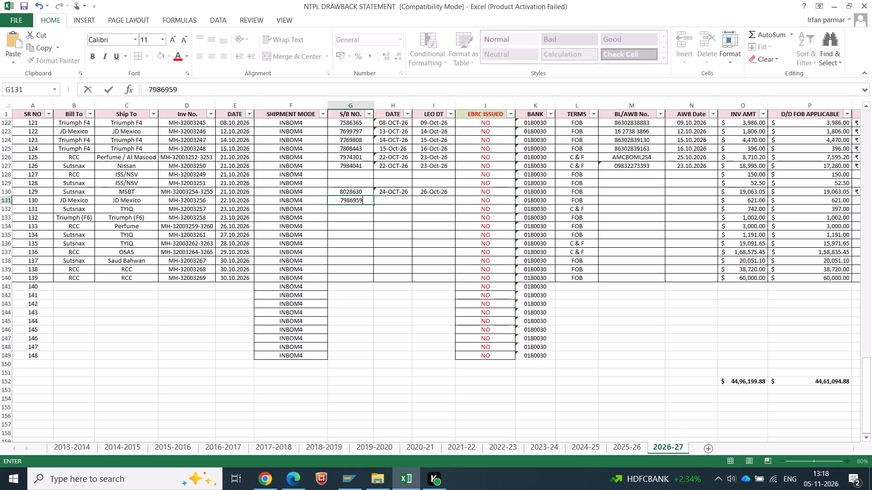
pyautogui.press('Tab')
# Copy the SB Date 23-OCT-26 from the shipping bill into the shipping bill DATE cell for SR NO 130.
pyautogui.hotkey('alt', 'Tab')
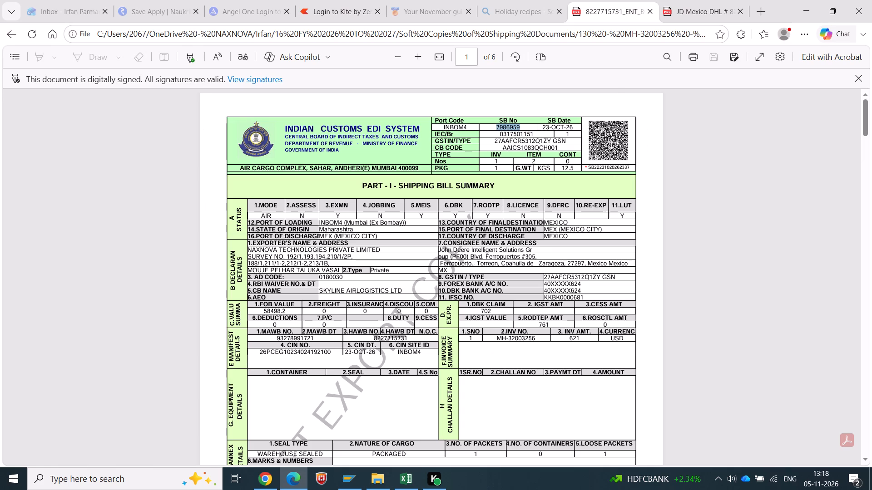
pyautogui.moveTo(537, 125); pyautogui.dragTo(577, 124)
pyautogui.hotkey('ctrl', 'c')
pyautogui.hotkey('alt', 'Tab')
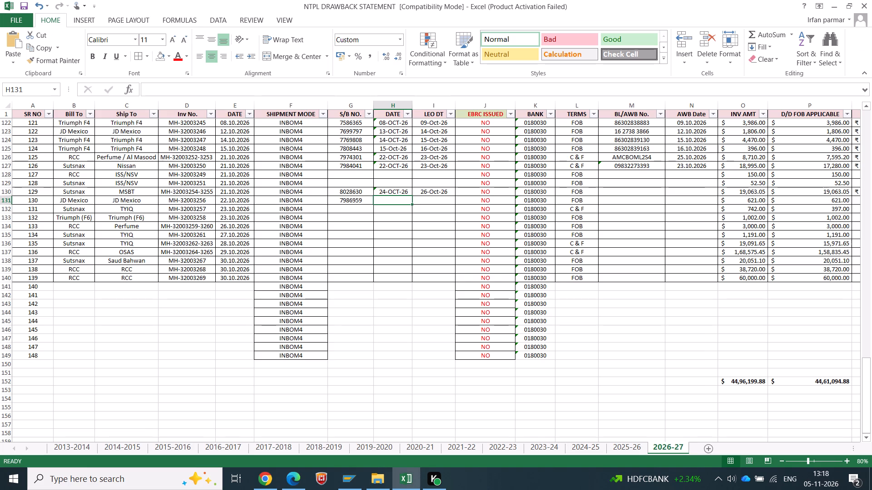
pyautogui.doubleClick(401, 199)
pyautogui.hotkey('ctrl', 'v')
pyautogui.press('Tab')
# Check the LEO date in the shipping bill and enter 23-OCT-26 as the LEO DT for SR NO 130.
pyautogui.hotkey('alt', 'Tab')
pyautogui.scroll(-2, 563, 247)
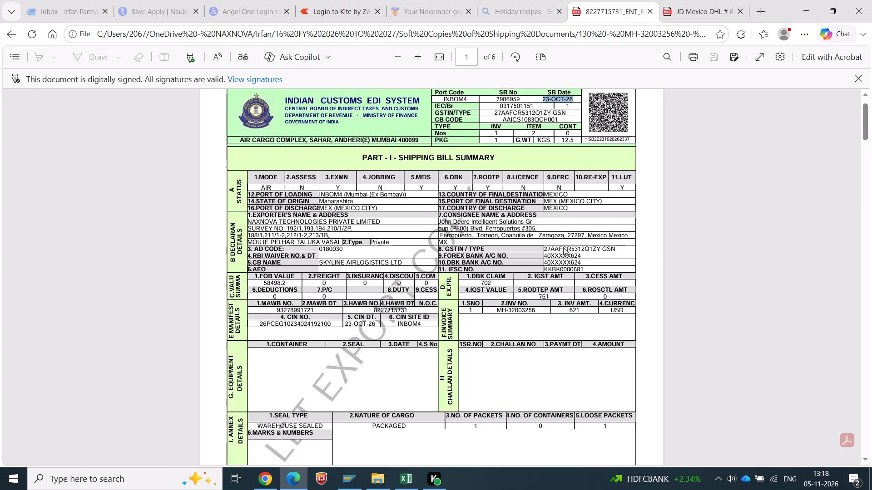
pyautogui.scroll(-1, 563, 247)
pyautogui.hotkey('alt', 'Tab')
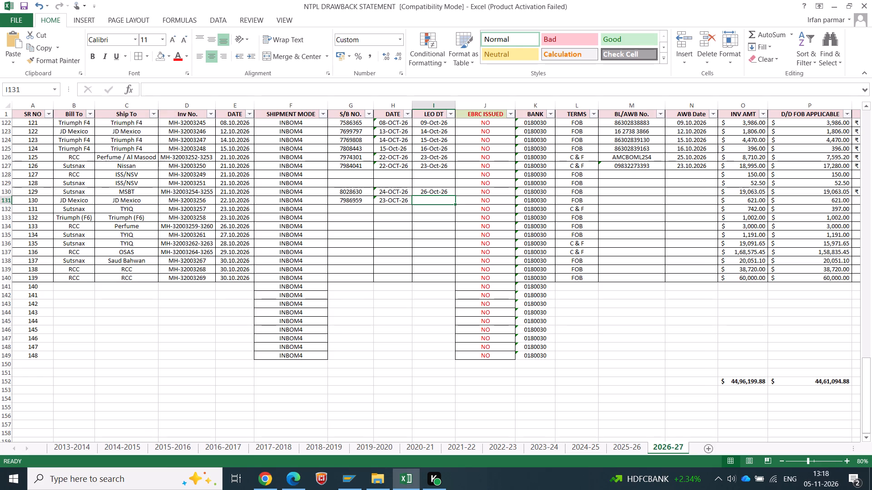
pyautogui.doubleClick(436, 200)
pyautogui.hotkey('ctrl', 'v')
pyautogui.press('Tab')
pyautogui.press('Tab')
pyautogui.press('Tab')
pyautogui.press('Tab')
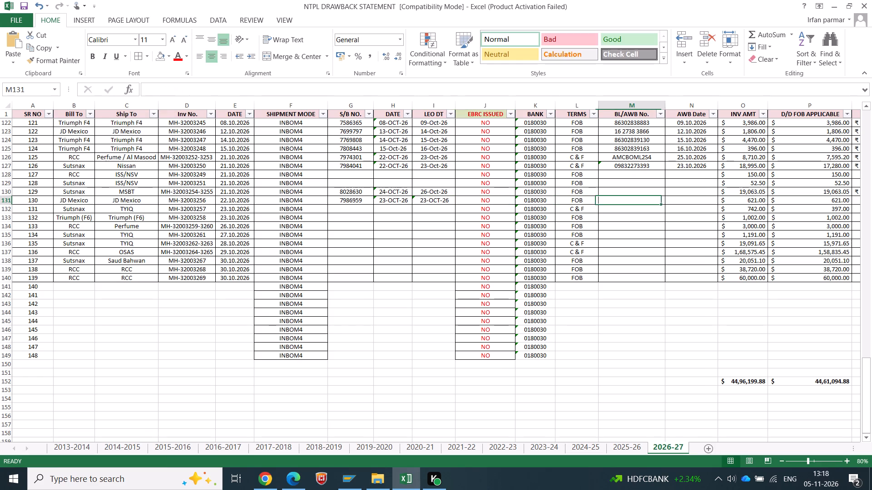
pyautogui.hotkey('alt', 'Tab')
pyautogui.scroll(2, 448, 231)
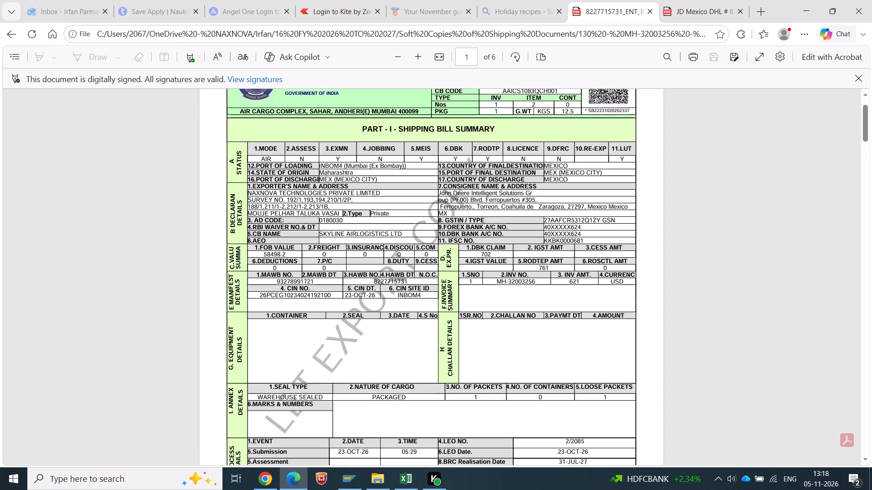
pyautogui.moveTo(372, 279); pyautogui.dragTo(395, 280)
pyautogui.click(383, 293)
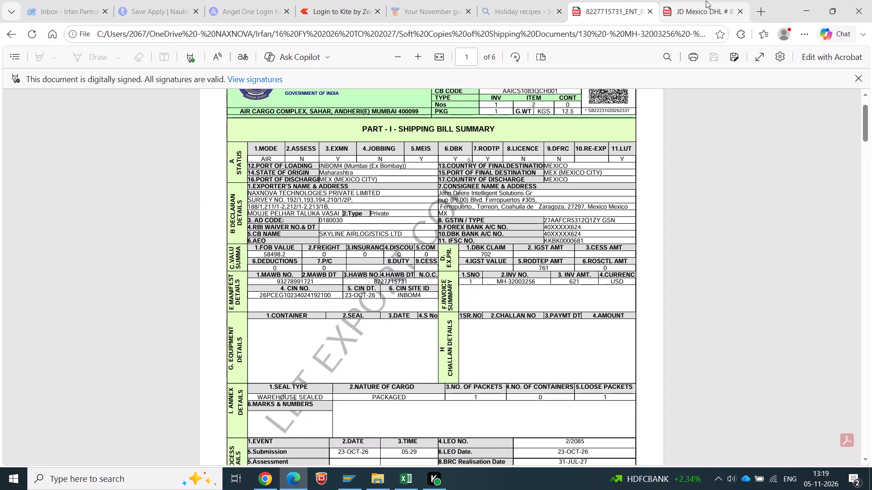
pyautogui.click(706, 0)
pyautogui.moveTo(259, 333); pyautogui.dragTo(268, 333)
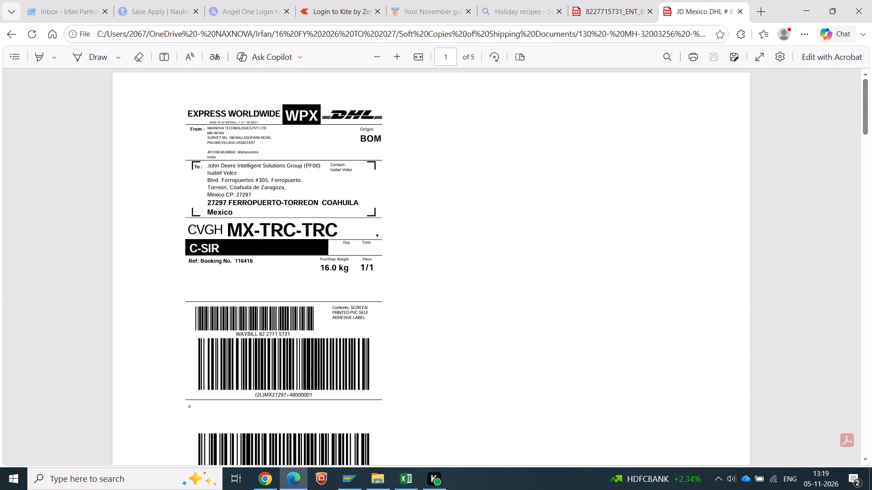
pyautogui.moveTo(268, 333); pyautogui.dragTo(311, 333)
pyautogui.click(302, 335)
pyautogui.moveTo(258, 333); pyautogui.dragTo(291, 333)
pyautogui.hotkey('ctrl', 'c')
pyautogui.hotkey('alt', 'Tab')
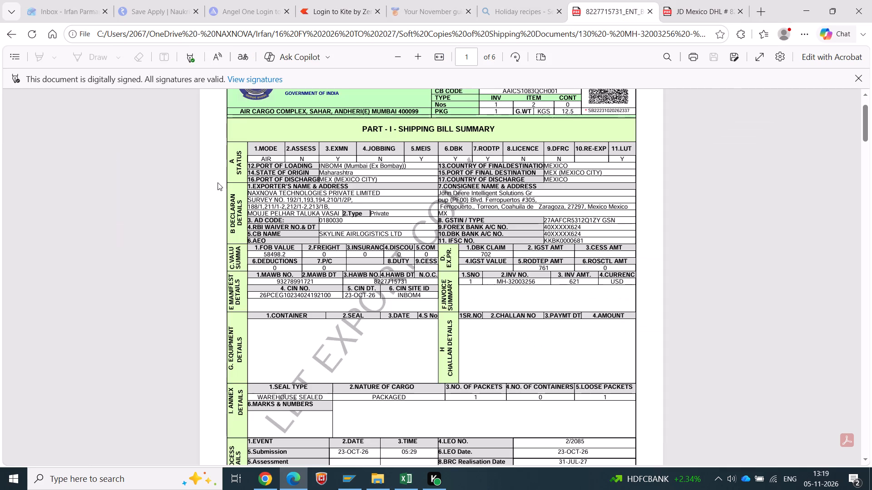
pyautogui.hotkey('alt', 'Tab')
pyautogui.hotkey('alt', 'Tab')
pyautogui.hotkey('alt', 'Tab')
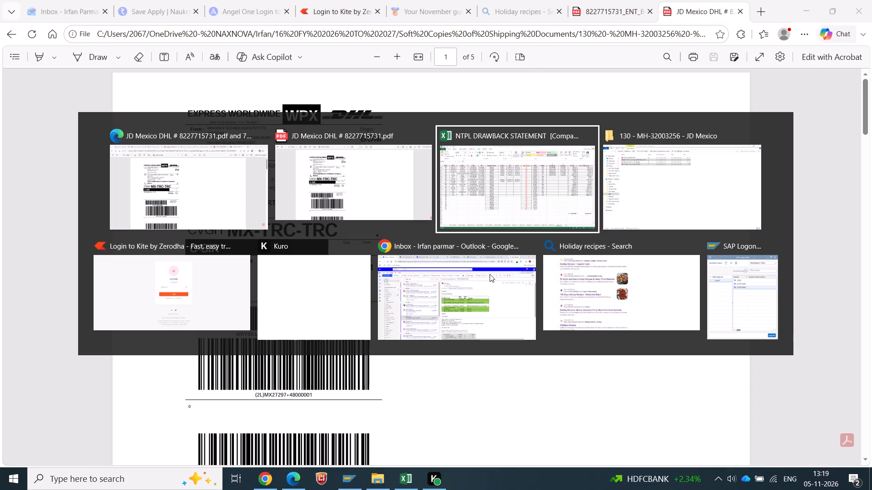
pyautogui.doubleClick(623, 201)
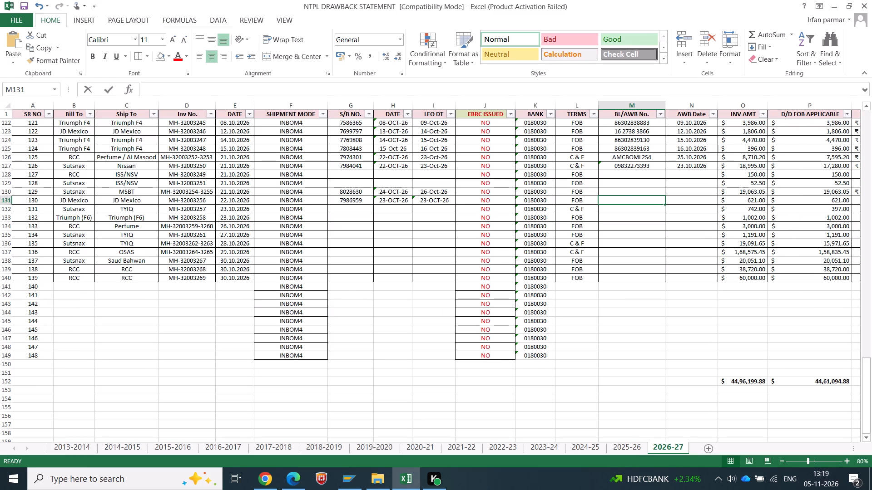
pyautogui.hotkey('ctrl', 'v')
pyautogui.press('Tab')
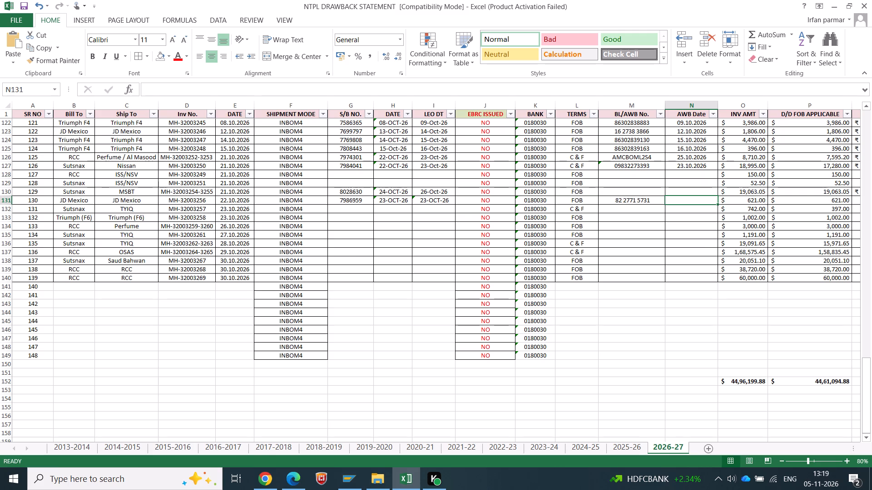
# Enter 22.10.2026 as the AWB Date for SR NO 130.
pyautogui.hotkey('alt', 'Tab')
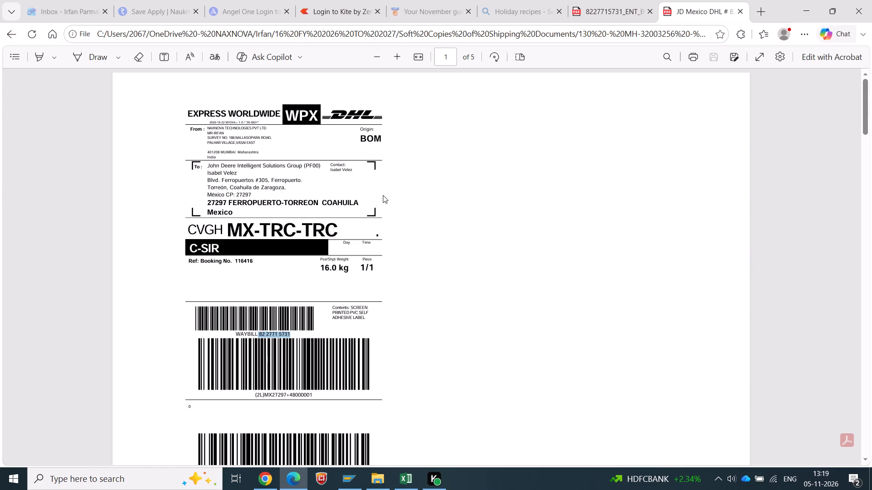
pyautogui.hotkey('alt', 'Tab')
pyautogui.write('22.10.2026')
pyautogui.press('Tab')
# Check the exchange rate in the shipping bill's invoice details and fill 94.20 down into SR NO 130's EX.RATE cell.
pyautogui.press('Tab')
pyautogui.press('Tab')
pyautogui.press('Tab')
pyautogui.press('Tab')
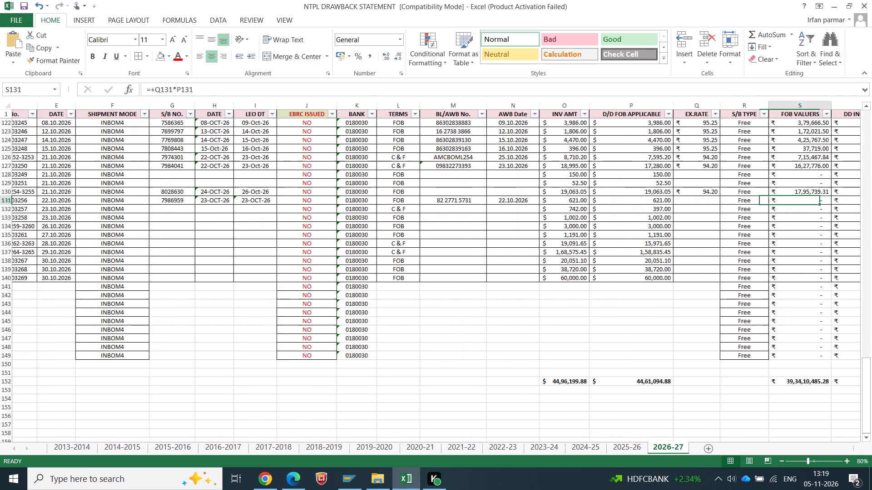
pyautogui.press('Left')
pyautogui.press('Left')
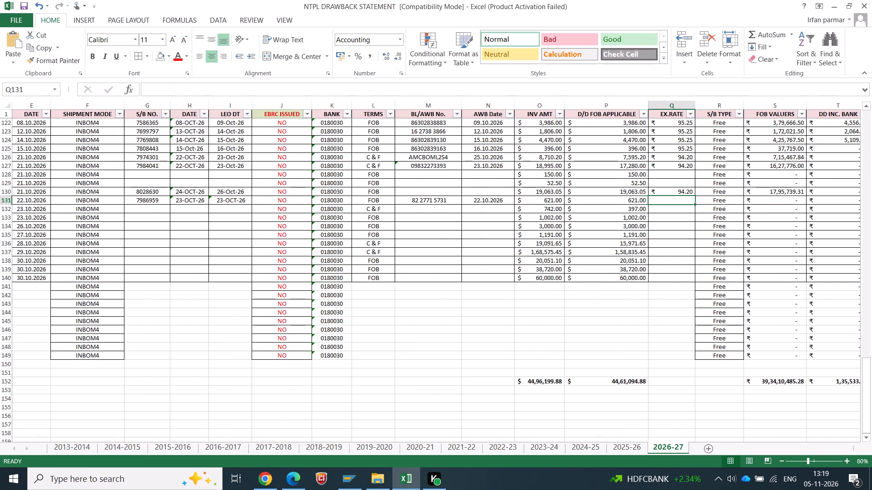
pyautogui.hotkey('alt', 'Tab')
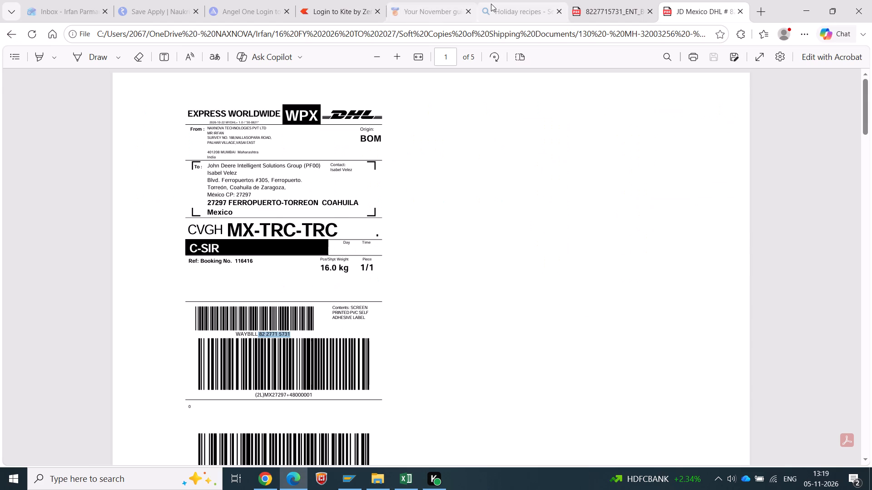
pyautogui.click(587, 7)
pyautogui.scroll(-9, 524, 251)
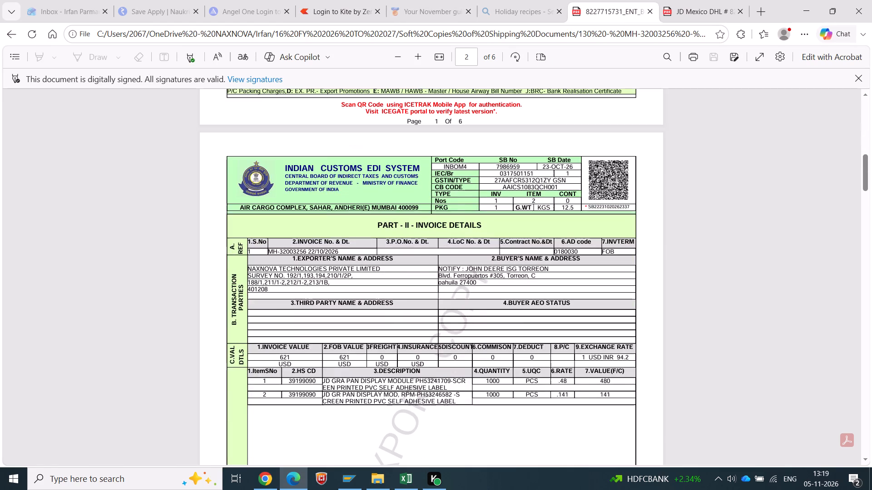
pyautogui.hotkey('alt', 'Tab')
pyautogui.hotkey('alt', 'Tab')
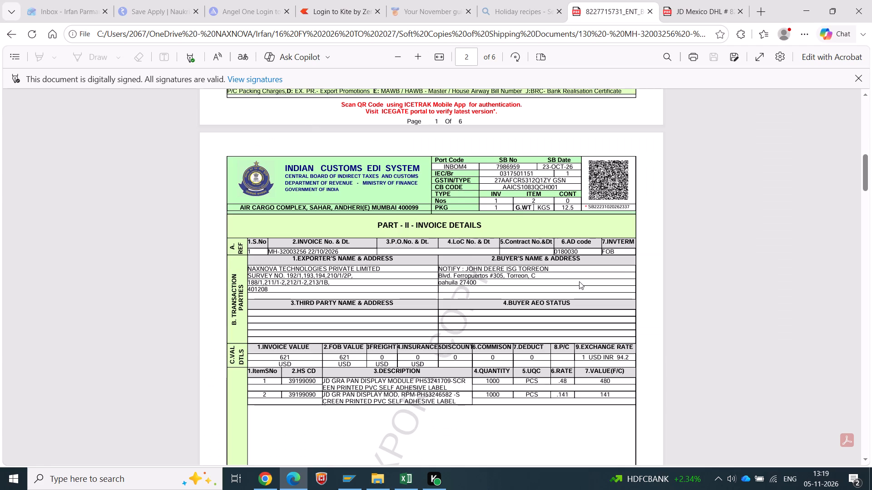
pyautogui.hotkey('alt', 'Tab')
pyautogui.hotkey('alt', 'Tab')
pyautogui.hotkey('ctrl', 'd')
# Enter the shipping bill's DBK claim of 702 in the DD INC. BANK cell for SR NO 130.
pyautogui.press('Tab')
pyautogui.press('Tab')
pyautogui.press('Tab')
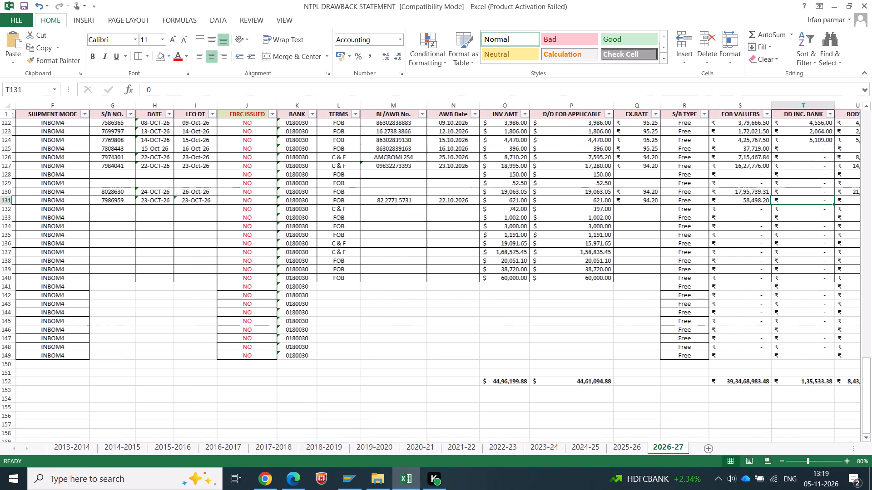
pyautogui.press('Tab')
pyautogui.hotkey('alt', 'Tab')
pyautogui.scroll(11, 644, 357)
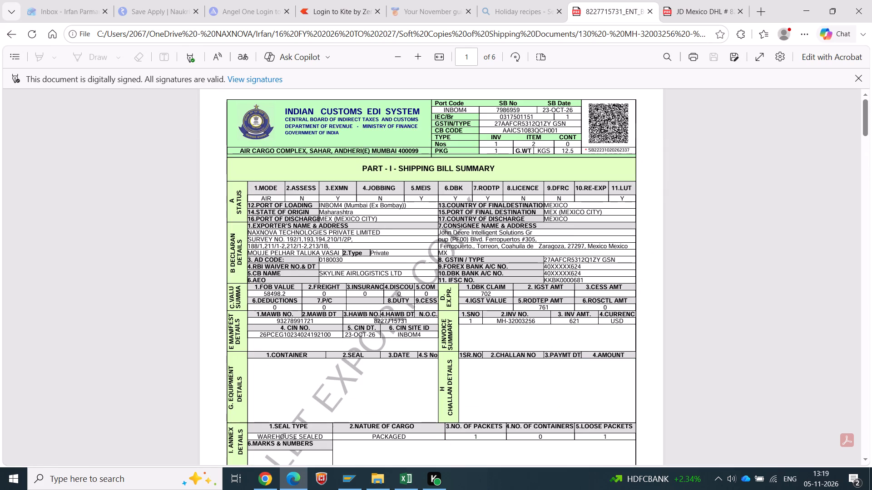
pyautogui.hotkey('alt', 'Tab')
pyautogui.press('Left')
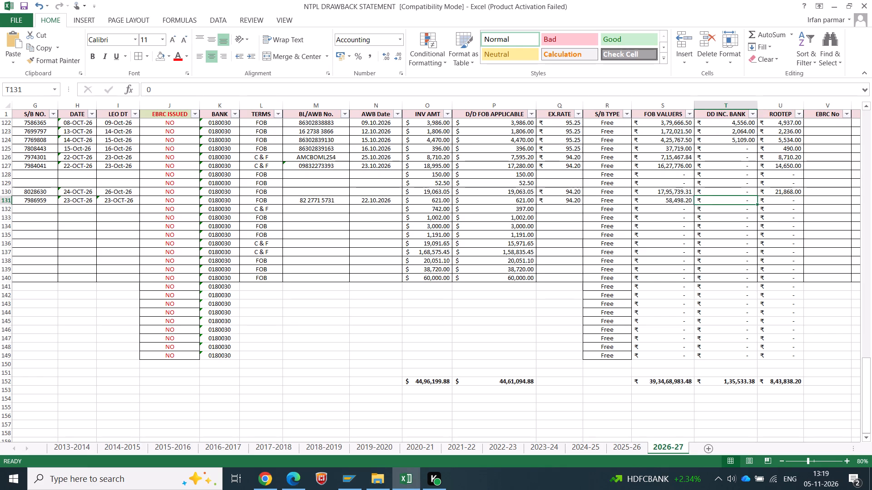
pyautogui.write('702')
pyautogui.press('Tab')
# Enter the shipping bill's RODTEP amount of 761 in the RODTEP cell for SR NO 130.
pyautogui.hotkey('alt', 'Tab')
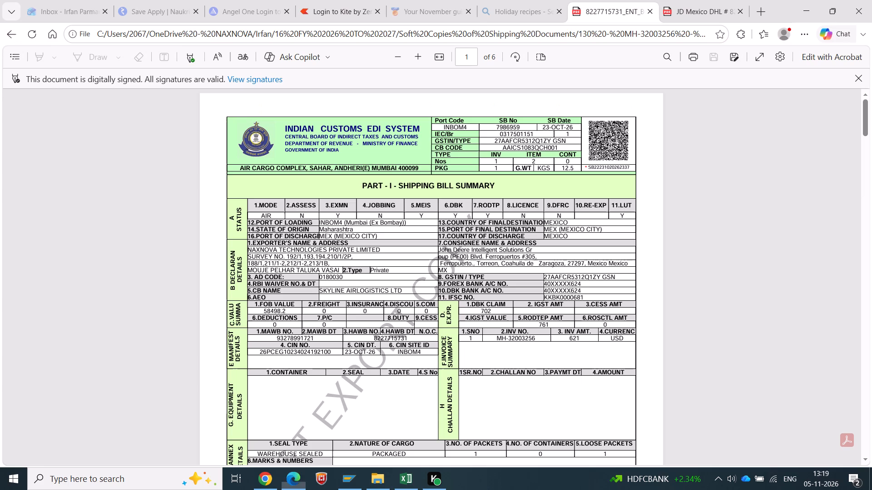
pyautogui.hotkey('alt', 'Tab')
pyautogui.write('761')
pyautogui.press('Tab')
# Look over the rest of the SR NO 130 row and save the drawback statement.
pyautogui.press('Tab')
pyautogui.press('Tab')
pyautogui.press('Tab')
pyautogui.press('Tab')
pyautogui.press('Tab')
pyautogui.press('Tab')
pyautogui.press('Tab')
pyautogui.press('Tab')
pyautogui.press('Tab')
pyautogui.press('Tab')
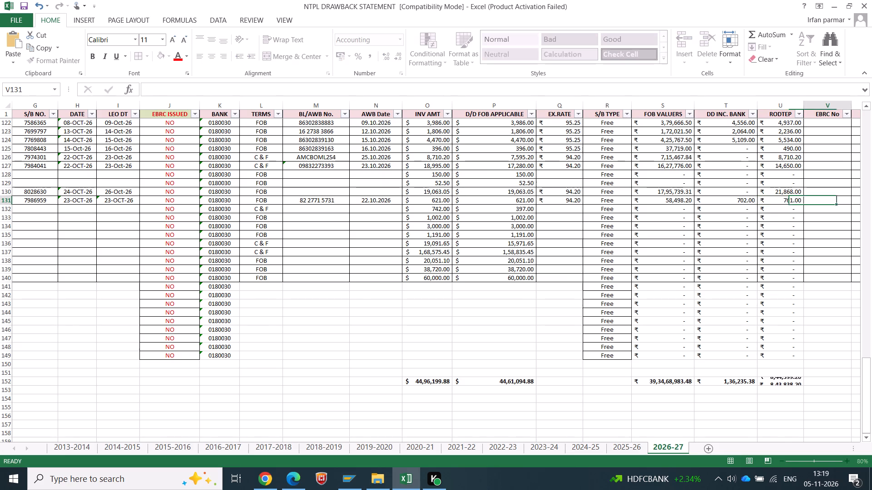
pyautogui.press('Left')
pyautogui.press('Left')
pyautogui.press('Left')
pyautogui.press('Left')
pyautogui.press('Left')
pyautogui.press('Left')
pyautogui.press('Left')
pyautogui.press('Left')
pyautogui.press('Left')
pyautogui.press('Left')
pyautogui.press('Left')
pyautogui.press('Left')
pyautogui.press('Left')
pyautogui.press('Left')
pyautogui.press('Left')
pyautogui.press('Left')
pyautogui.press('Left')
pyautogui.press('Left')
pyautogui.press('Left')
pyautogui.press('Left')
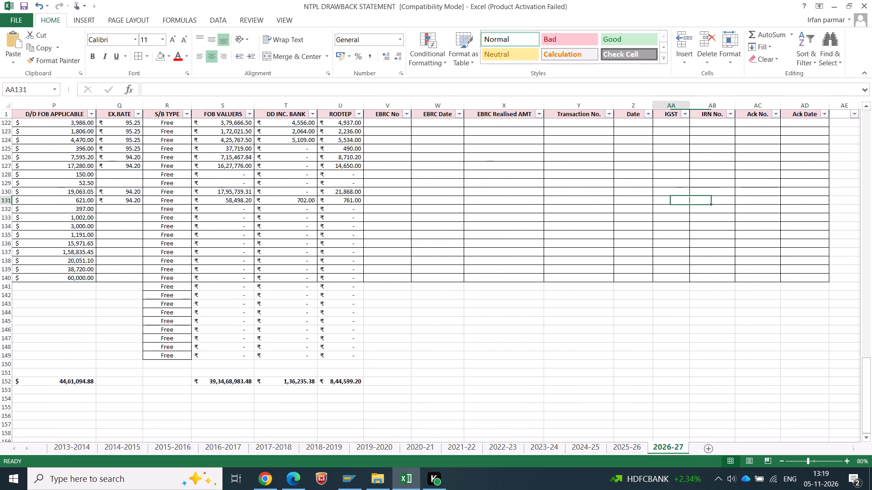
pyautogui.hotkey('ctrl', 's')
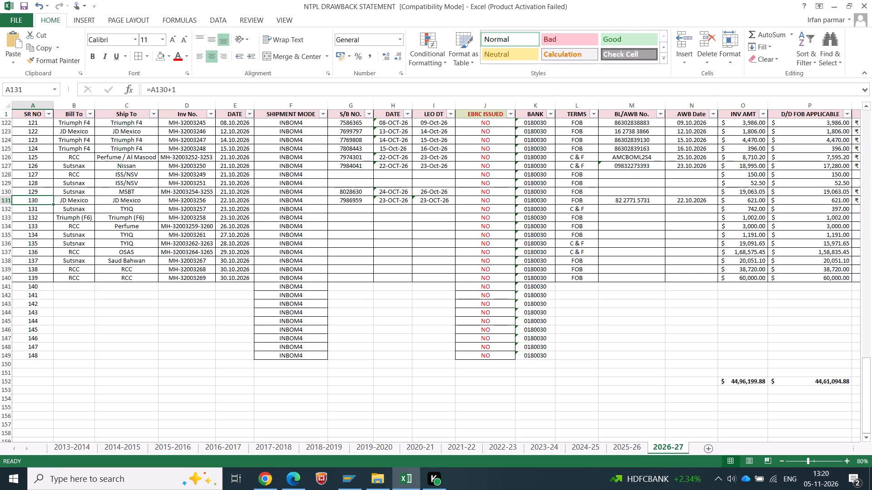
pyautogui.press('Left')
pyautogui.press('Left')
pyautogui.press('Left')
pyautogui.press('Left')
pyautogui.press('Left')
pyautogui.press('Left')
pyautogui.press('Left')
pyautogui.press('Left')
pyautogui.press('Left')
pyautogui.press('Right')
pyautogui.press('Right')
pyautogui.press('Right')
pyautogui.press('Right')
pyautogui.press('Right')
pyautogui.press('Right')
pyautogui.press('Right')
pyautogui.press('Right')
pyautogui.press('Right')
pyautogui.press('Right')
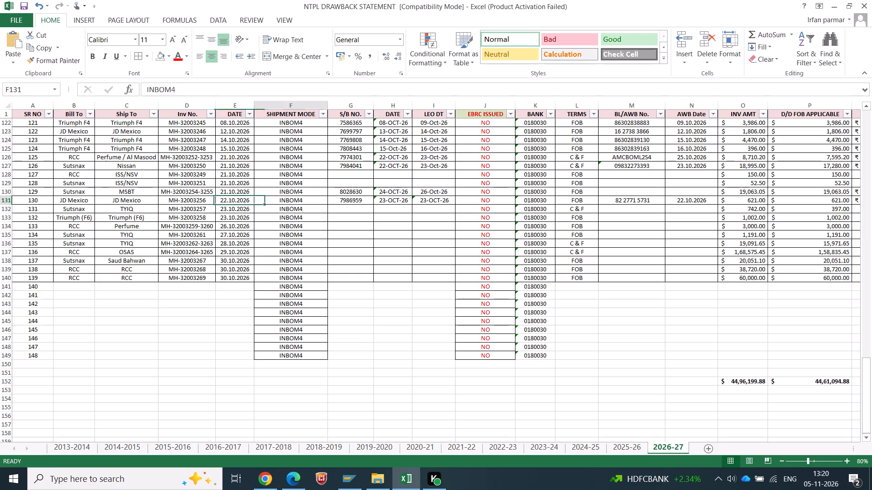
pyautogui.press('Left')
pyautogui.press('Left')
# Save the drawback statement again.
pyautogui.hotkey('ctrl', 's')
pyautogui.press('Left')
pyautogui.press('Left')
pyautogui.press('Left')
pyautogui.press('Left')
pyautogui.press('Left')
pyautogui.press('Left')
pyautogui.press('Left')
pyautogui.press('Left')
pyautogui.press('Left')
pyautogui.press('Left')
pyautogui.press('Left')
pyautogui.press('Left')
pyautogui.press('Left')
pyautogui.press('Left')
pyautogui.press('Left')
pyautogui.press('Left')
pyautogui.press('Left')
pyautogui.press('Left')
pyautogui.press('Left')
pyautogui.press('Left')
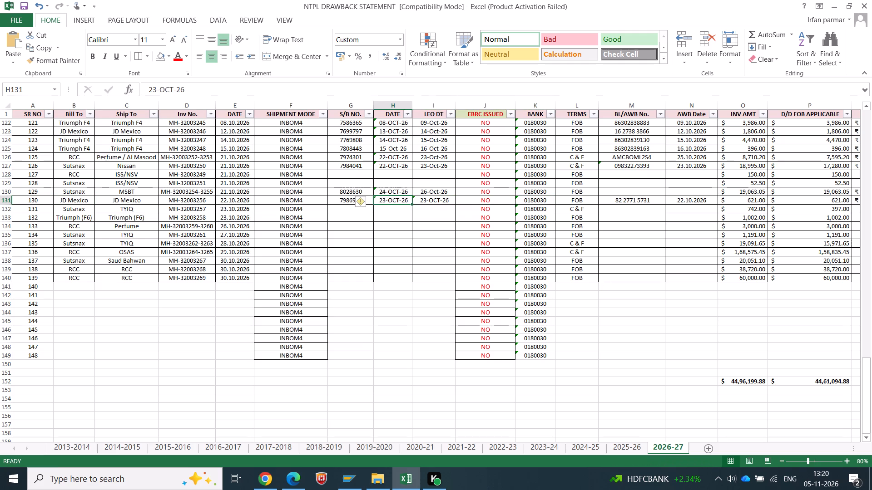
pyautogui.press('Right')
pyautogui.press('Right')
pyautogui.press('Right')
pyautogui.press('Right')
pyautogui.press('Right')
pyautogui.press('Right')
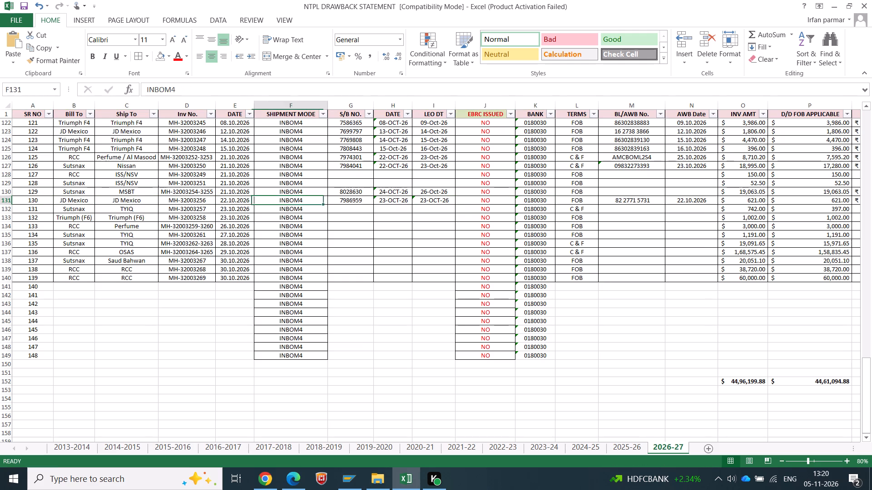
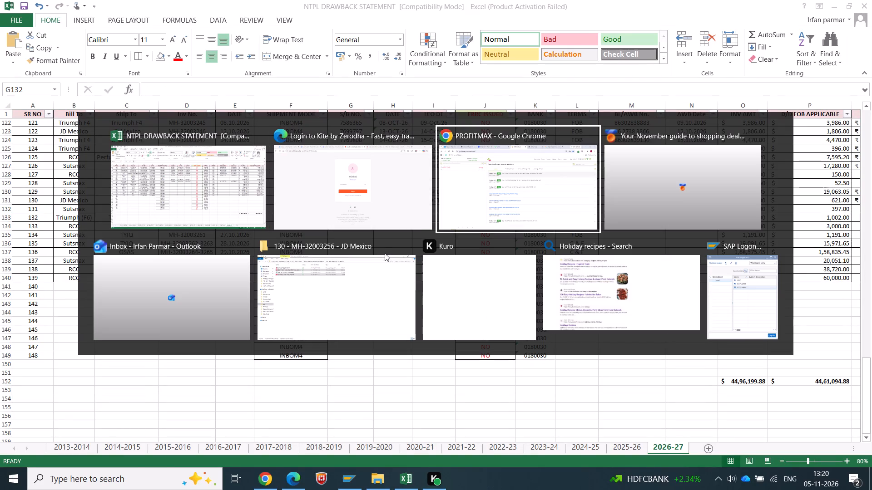
# Switch to File Explorer, open the shipping documents folder 131 - MH-32003257 - Sutsnax - TYIQ and select its INBOM4SB shipping bill PDF.
pyautogui.hotkey('alt', 'Tab')
pyautogui.hotkey('alt', 'Tab')
pyautogui.click(18, 44)
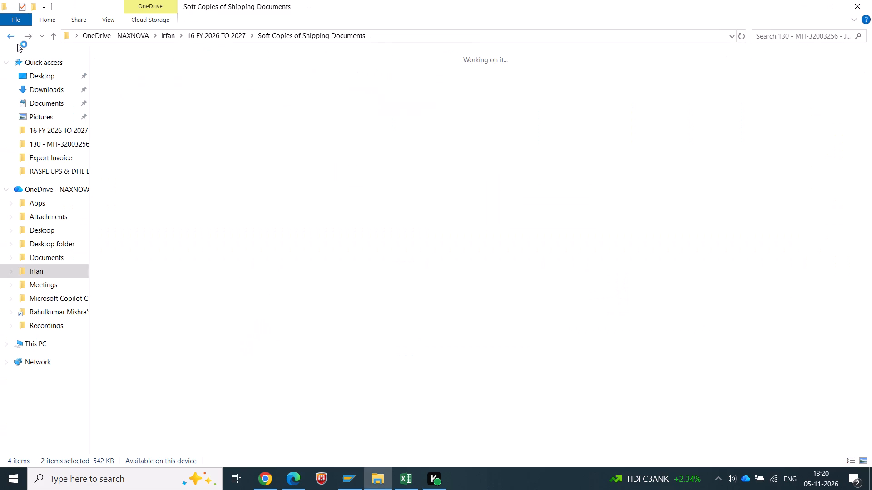
pyautogui.doubleClick(478, 423)
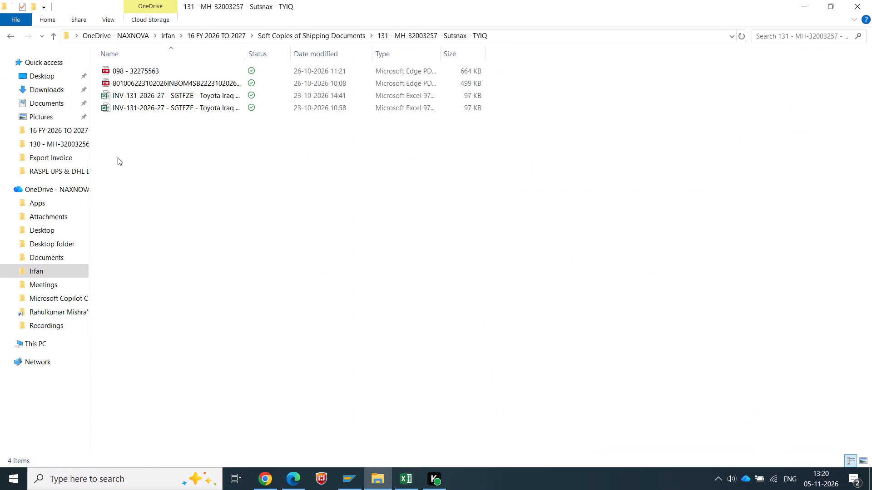
pyautogui.click(144, 83)
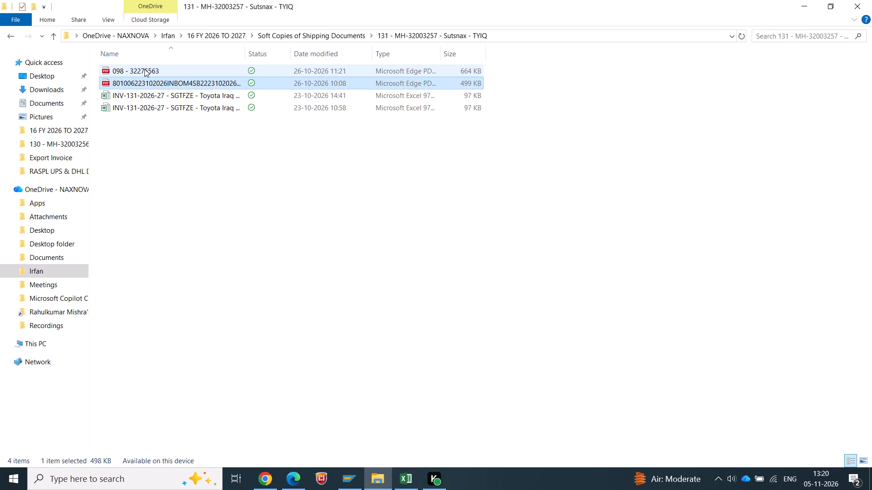
pyautogui.click(178, 151)
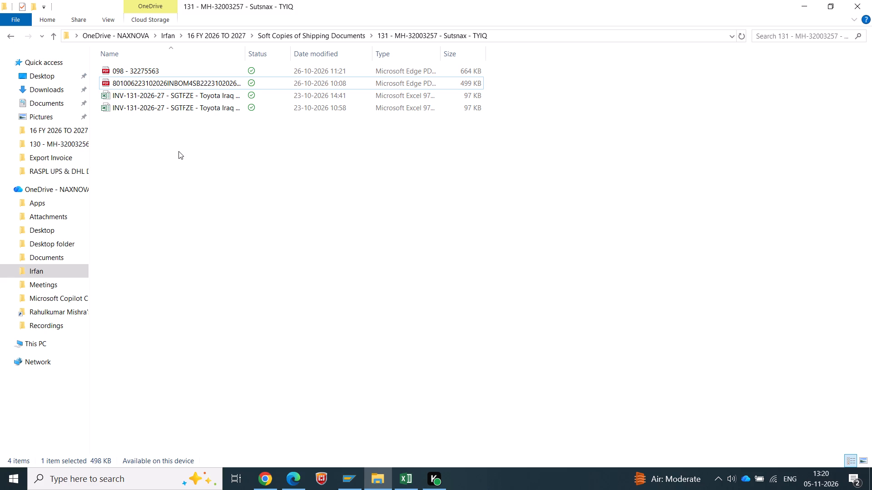
pyautogui.moveTo(245, 54); pyautogui.dragTo(344, 73)
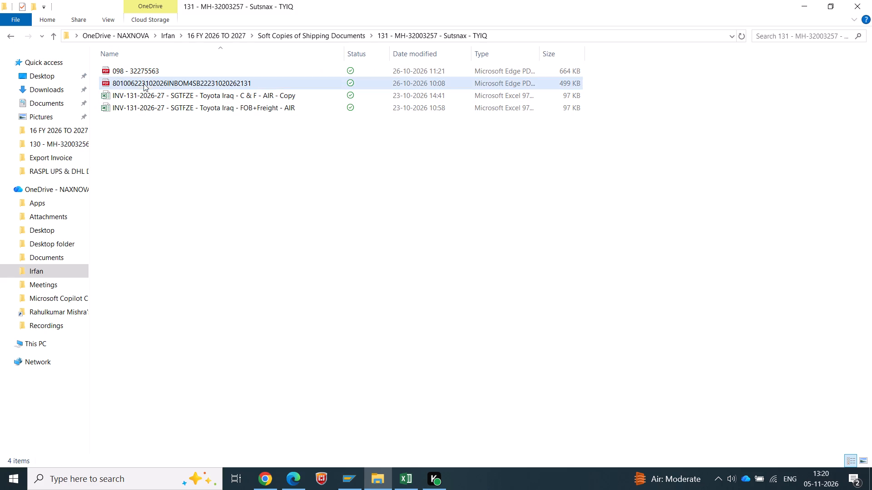
pyautogui.click(144, 71)
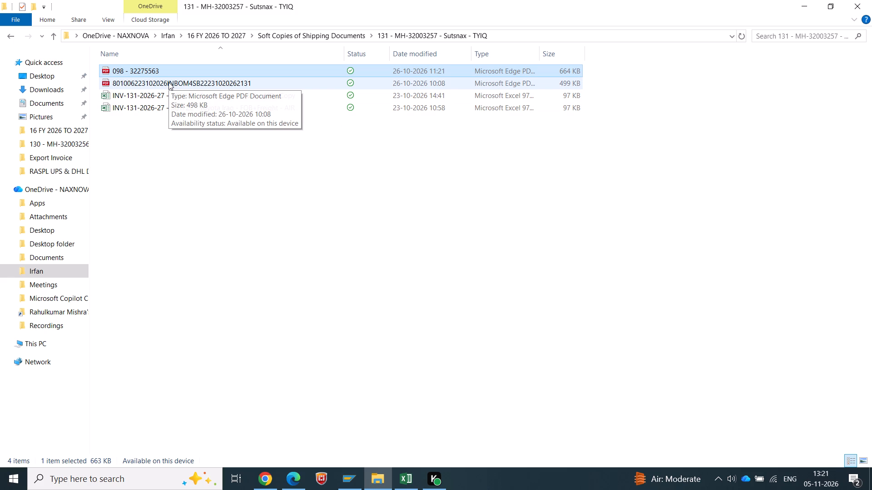
# Open the Downloads folder.
pyautogui.click(59, 85)
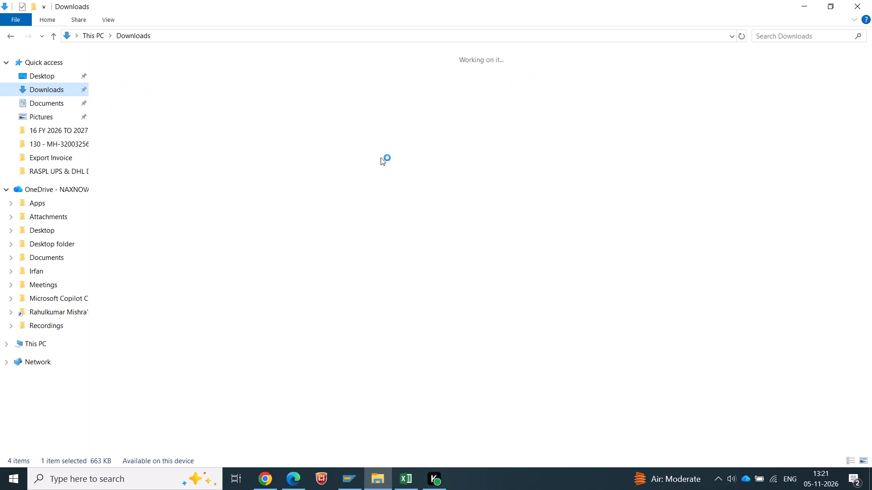
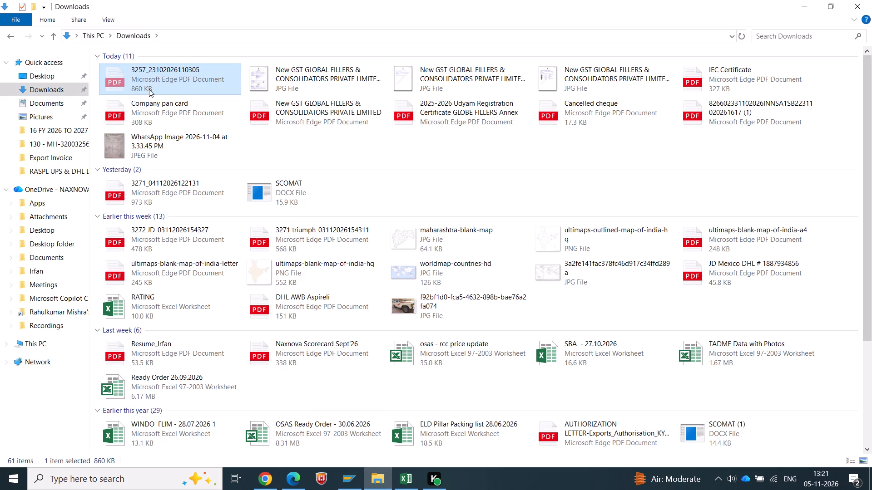
pyautogui.click(7, 38)
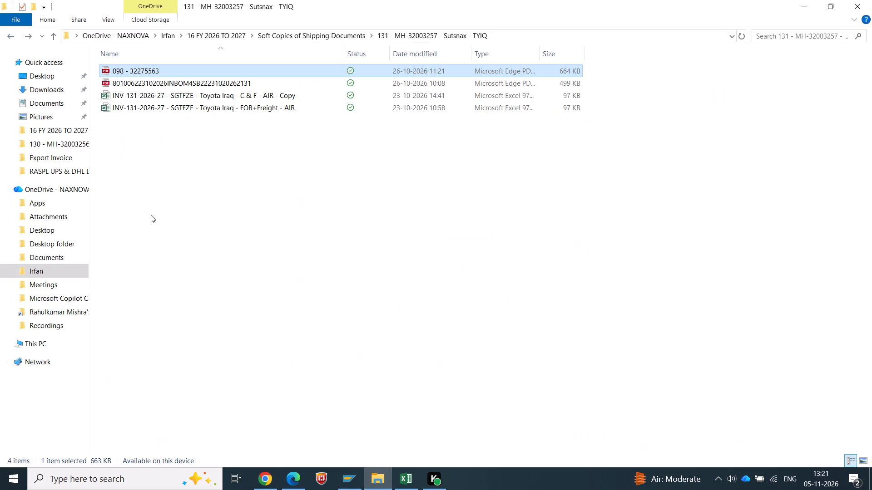
pyautogui.hotkey('ctrl', 'v')
pyautogui.click(159, 178)
pyautogui.doubleClick(139, 115)
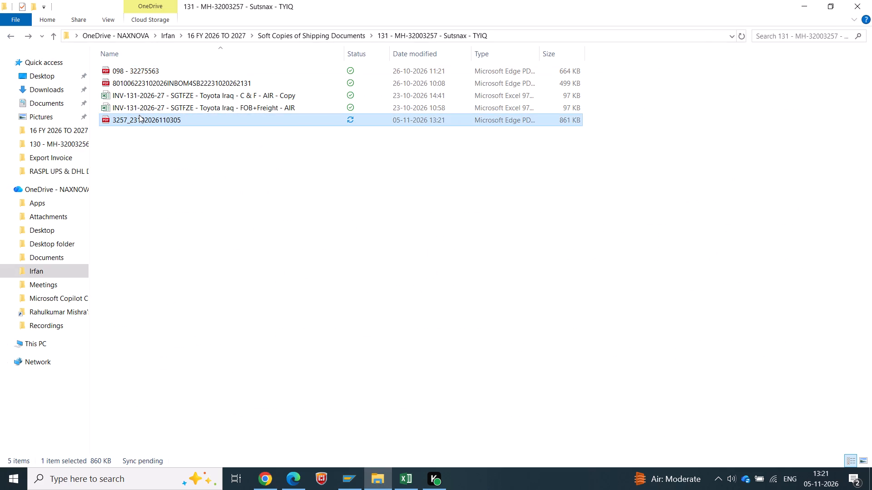
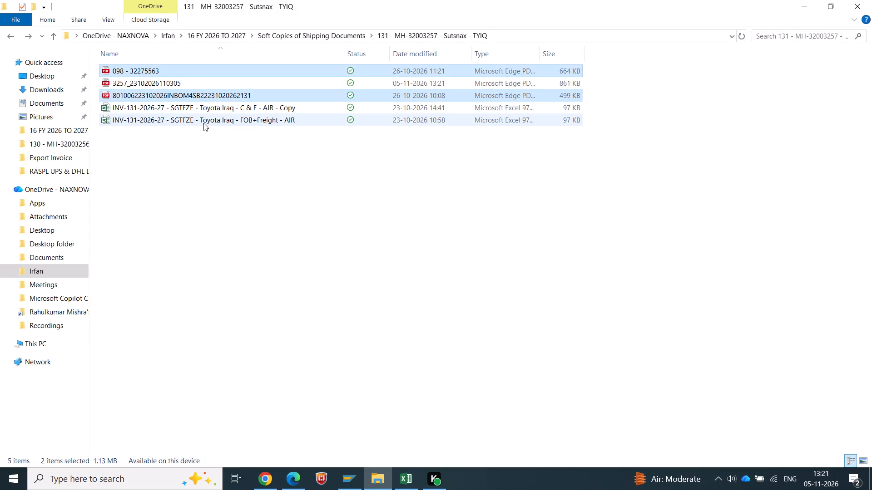
# Open the selected shipping documents and copy shipping bill number 8010062 into the S/B NO. cell of SR NO 131 in the Excel statement.
pyautogui.press('Return')
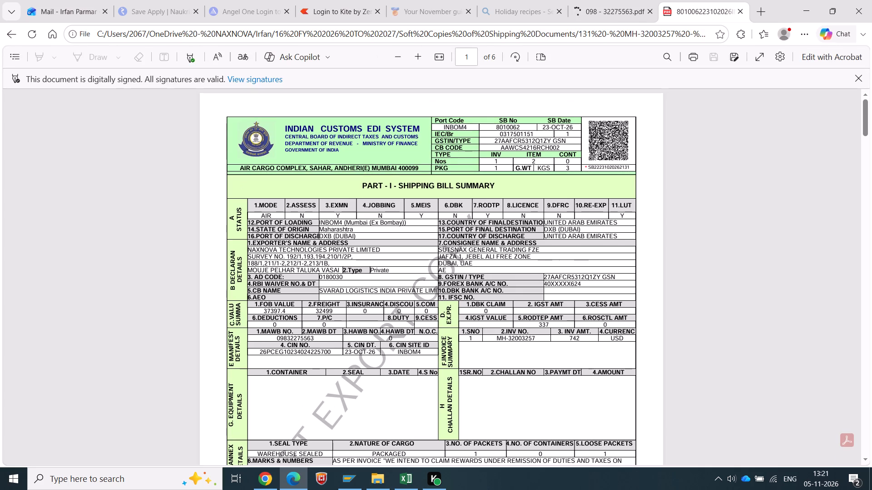
pyautogui.moveTo(495, 124); pyautogui.dragTo(519, 126)
pyautogui.hotkey('ctrl', 'c')
pyautogui.hotkey('alt', 'Tab')
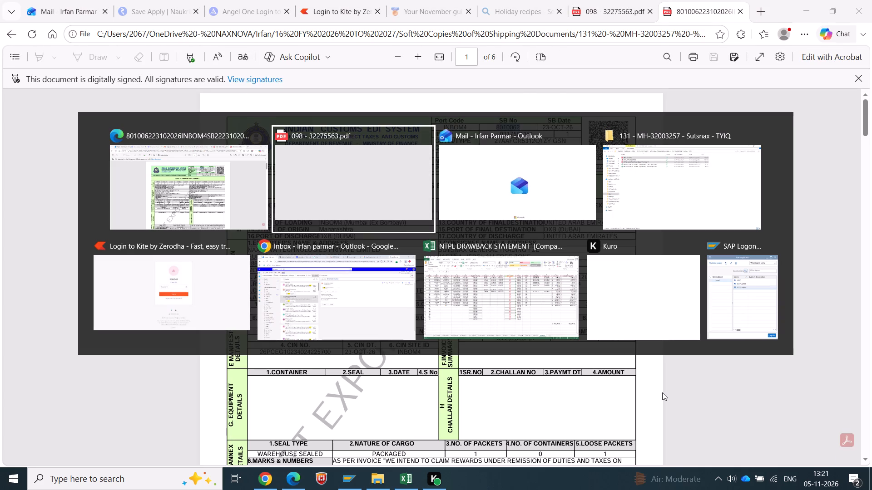
pyautogui.hotkey('alt', 'Tab')
pyautogui.hotkey('alt', 'Tab')
pyautogui.hotkey('alt', 'Tab')
pyautogui.hotkey('alt', 'Tab')
pyautogui.hotkey('alt', 'Tab')
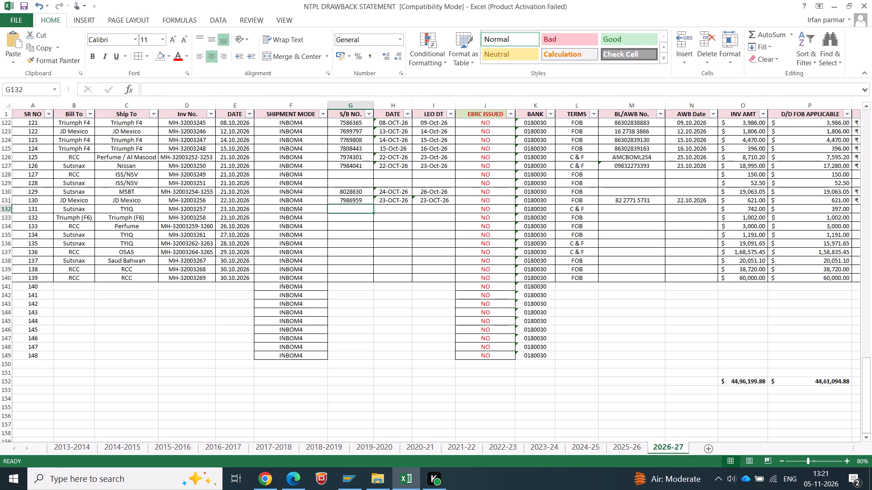
pyautogui.doubleClick(353, 206)
pyautogui.doubleClick(360, 208)
pyautogui.hotkey('ctrl', 'v')
pyautogui.press('Tab')
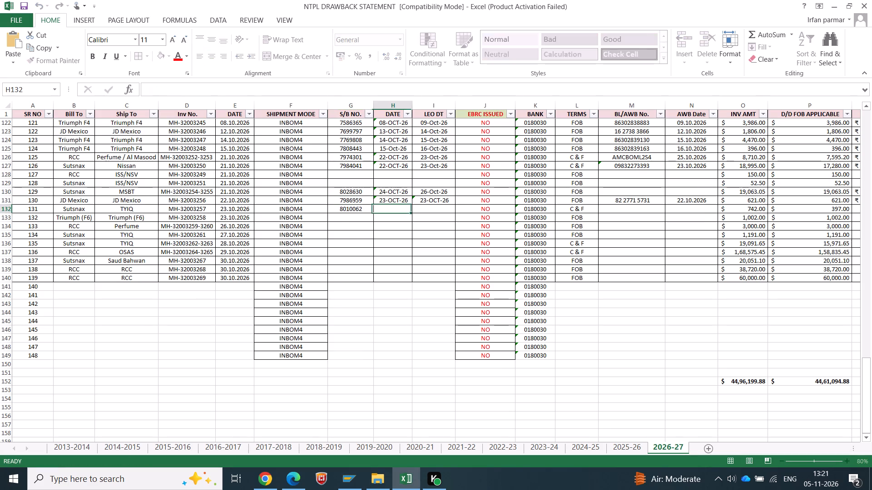
# Check the shipping bill and fill both its DATE and LEO DT for SR NO 131 with 23-OCT-26 from the row above.
pyautogui.hotkey('alt', 'Tab')
pyautogui.hotkey('alt', 'Tab')
pyautogui.hotkey('ctrl', 'd')
pyautogui.press('Tab')
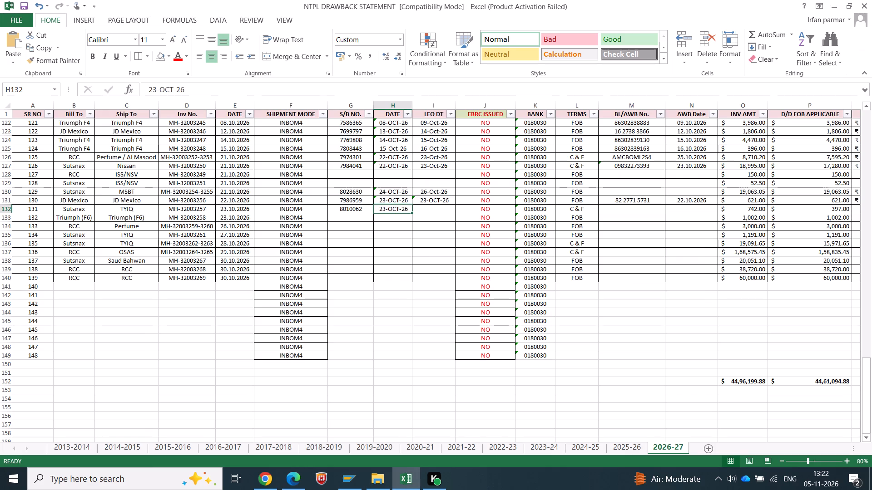
pyautogui.hotkey('alt', 'Tab')
pyautogui.scroll(-4, 555, 273)
pyautogui.hotkey('alt', 'Tab')
pyautogui.hotkey('ctrl', 'd')
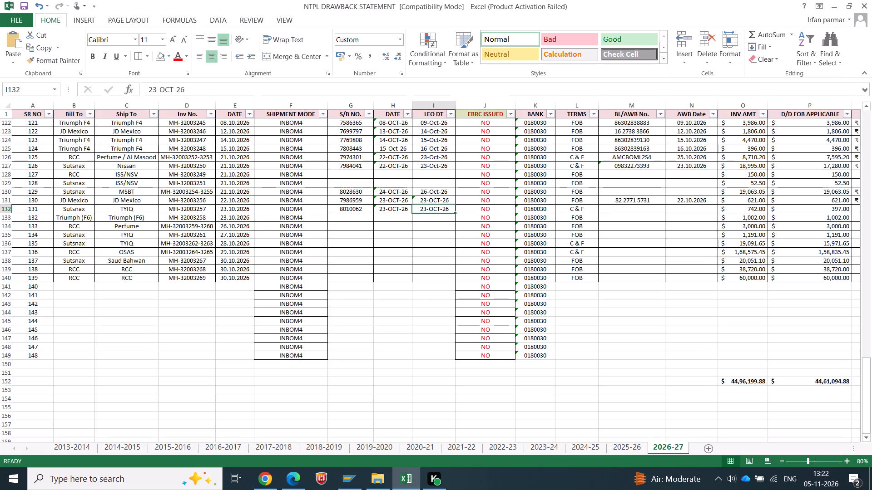
pyautogui.press('Tab')
pyautogui.press('Tab')
pyautogui.press('Tab')
pyautogui.press('Tab')
pyautogui.hotkey('alt', 'Tab')
pyautogui.click(599, 0)
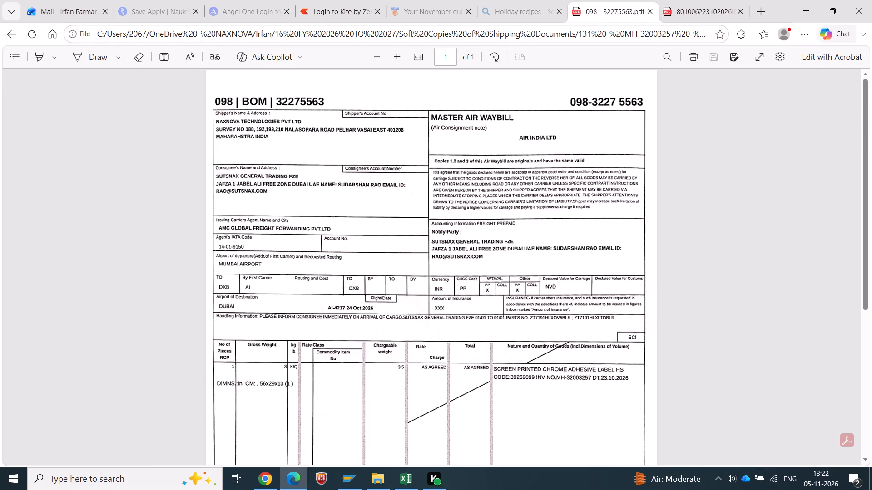
pyautogui.moveTo(573, 102); pyautogui.dragTo(652, 103)
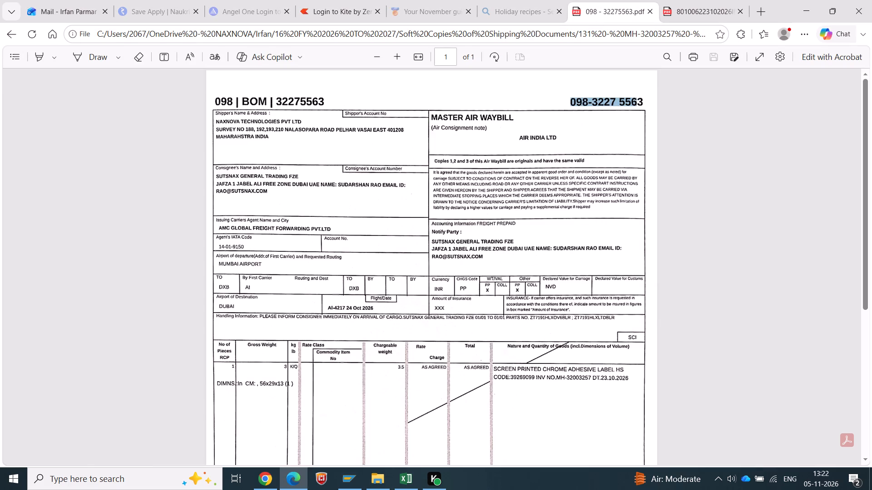
pyautogui.moveTo(652, 103); pyautogui.dragTo(644, 103)
pyautogui.hotkey('ctrl', 'c')
pyautogui.hotkey('alt', 'Tab')
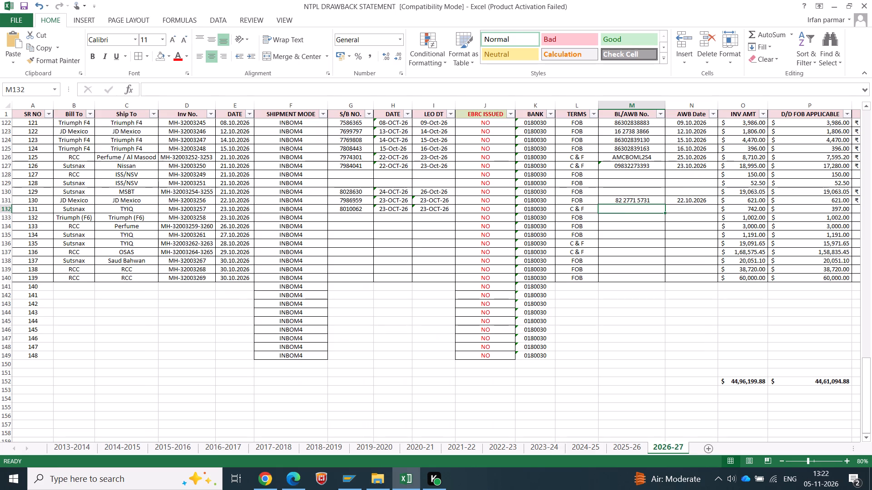
pyautogui.doubleClick(621, 206)
pyautogui.doubleClick(622, 207)
pyautogui.hotkey('ctrl', 'v')
pyautogui.press('Tab')
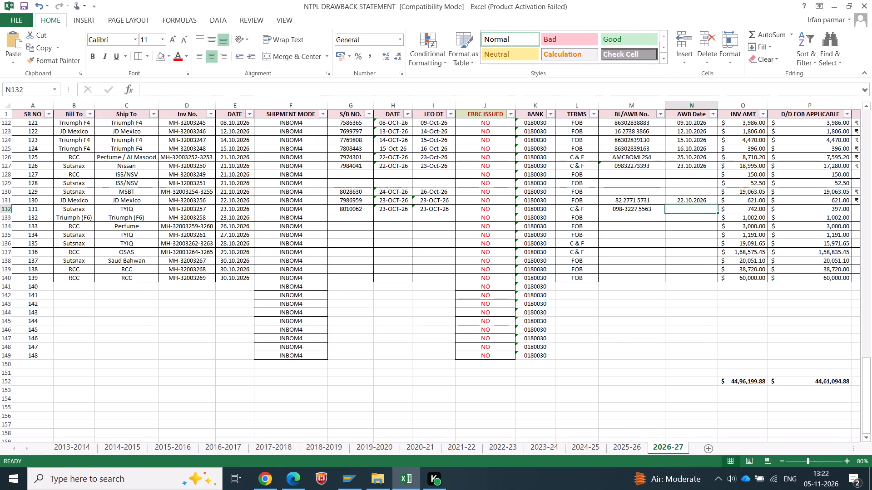
# Look up the execution date on the air waybill and enter 23.10.2026 as the AWB Date of SR NO 131.
pyautogui.hotkey('alt', 'Tab')
pyautogui.scroll(-10, 524, 252)
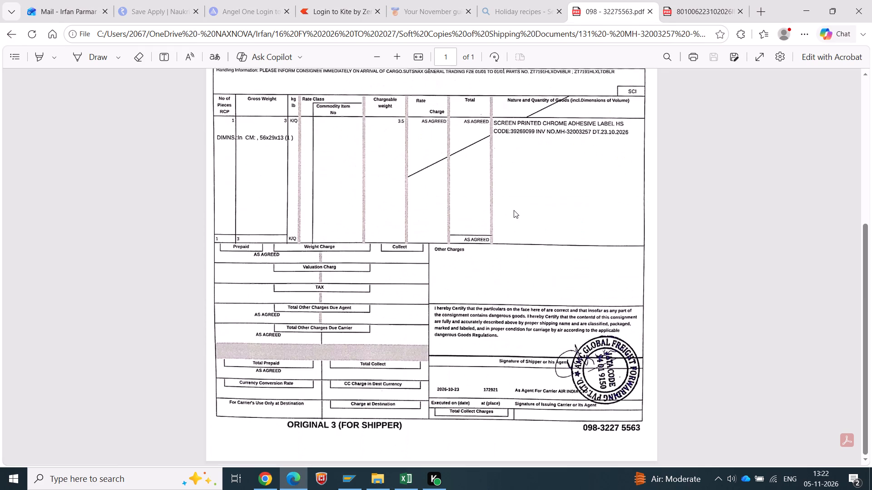
pyautogui.hotkey('alt', 'Tab')
pyautogui.write('23')
pyautogui.hotkey('alt', 'Tab')
pyautogui.hotkey('alt', 'Tab')
pyautogui.hotkey('alt', 'Tab')
pyautogui.write('23.10.2026')
pyautogui.press('Tab')
# Check the exchange rate in the shipping bill PDF and fill EX.RATE for SR NO 131 with 94.20 from the row above.
pyautogui.press('Tab')
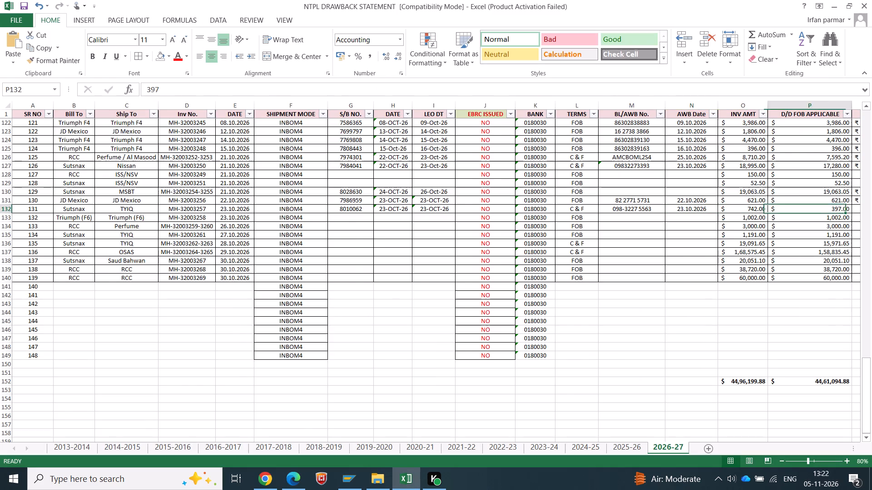
pyautogui.press('Tab')
pyautogui.press('Tab')
pyautogui.hotkey('alt', 'Tab')
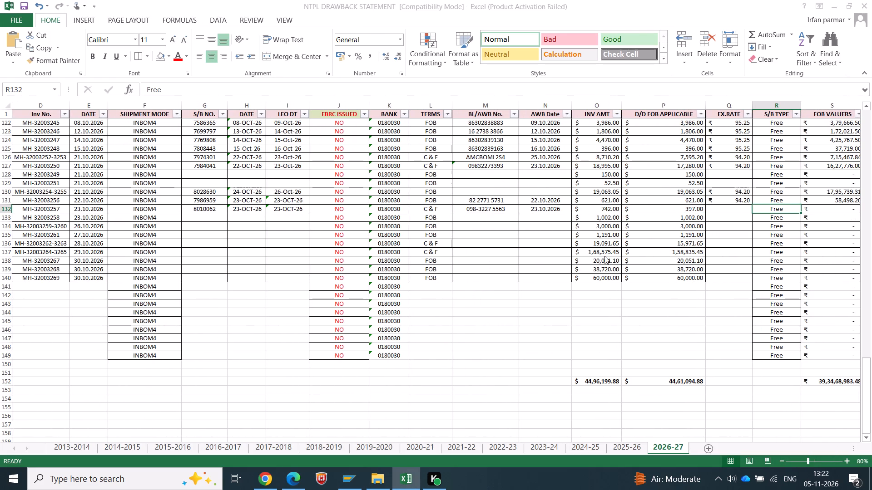
pyautogui.click(683, 10)
pyautogui.scroll(-10, 453, 302)
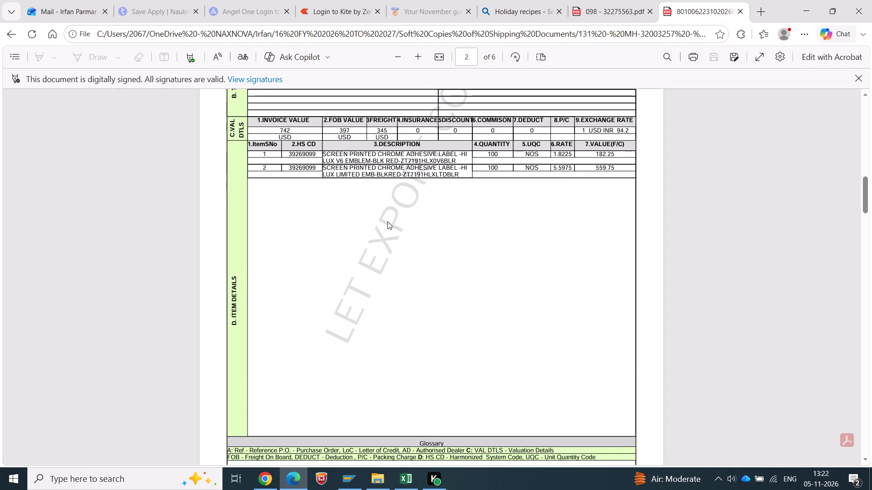
pyautogui.hotkey('alt', 'Tab')
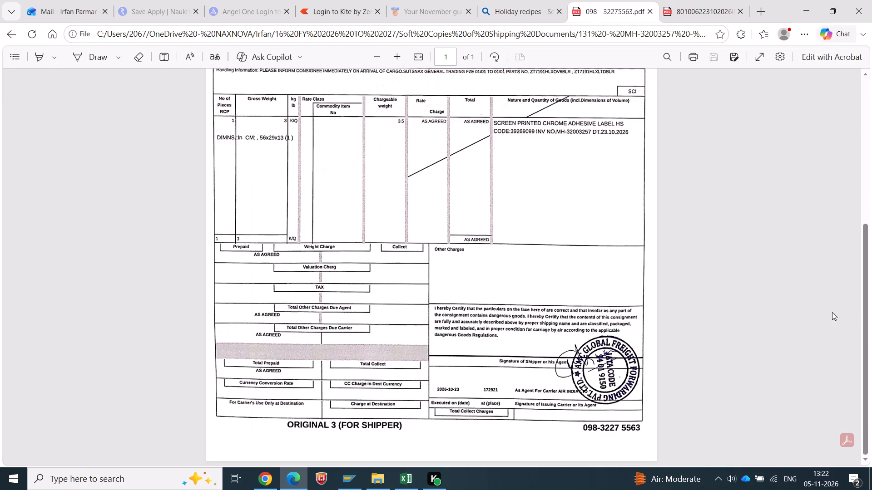
pyautogui.hotkey('alt', 'Tab')
pyautogui.hotkey('alt', 'Tab')
pyautogui.hotkey('alt', 'Tab')
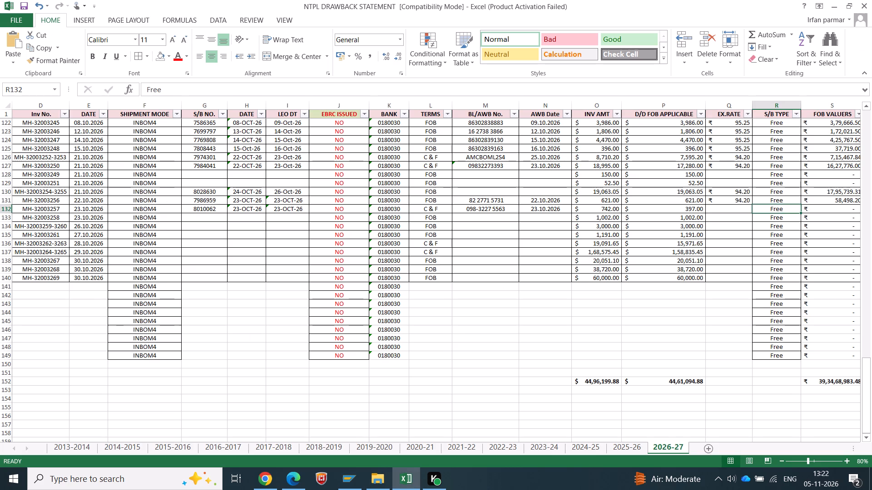
pyautogui.hotkey('ctrl', 'd')
pyautogui.click(740, 208)
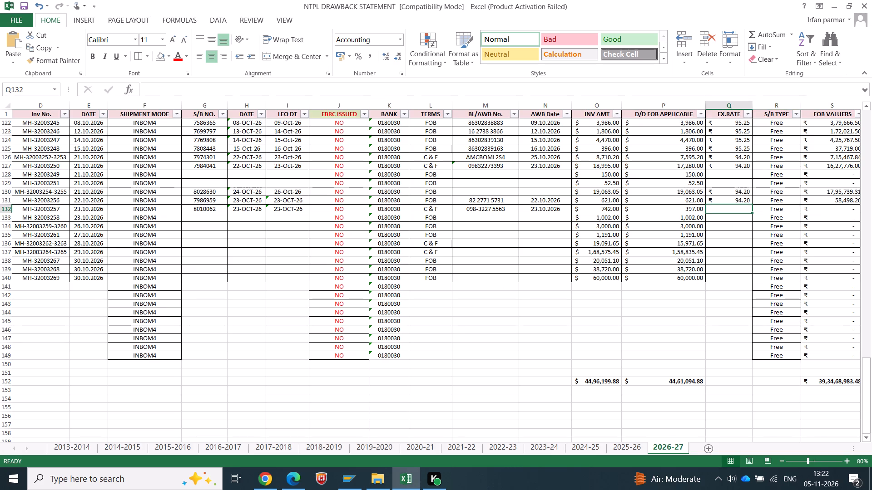
pyautogui.hotkey('ctrl', 'd')
# Look up the RODTEP amount in the shipping bill summary and enter 337 in the RODTEP cell of SR NO 131.
pyautogui.press('Tab')
pyautogui.press('Tab')
pyautogui.press('Tab')
pyautogui.press('Tab')
pyautogui.hotkey('alt', 'Tab')
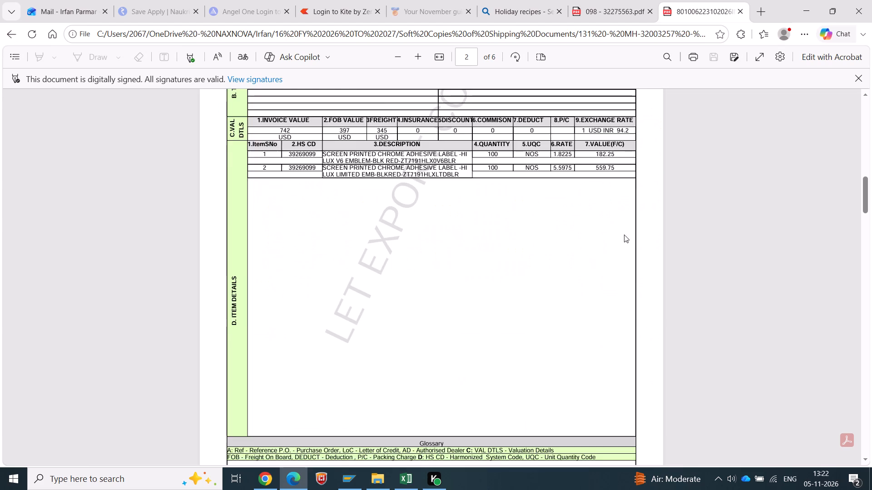
pyautogui.scroll(18, 623, 235)
pyautogui.hotkey('alt', 'Tab')
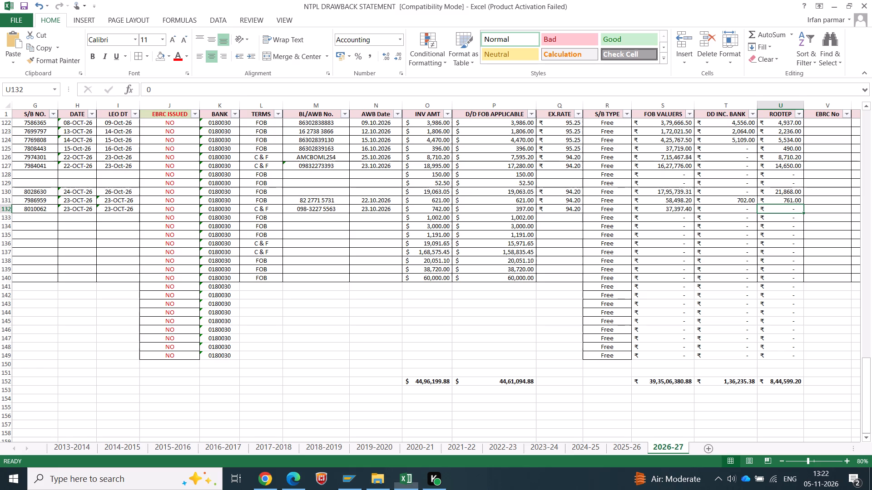
pyautogui.write('337')
pyautogui.press('Tab')
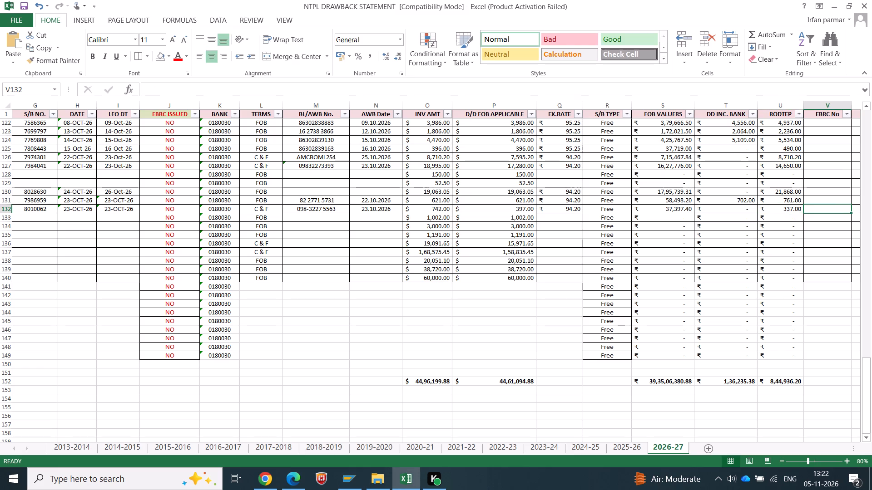
# Save the drawback statement workbook.
pyautogui.hotkey('ctrl', 's')
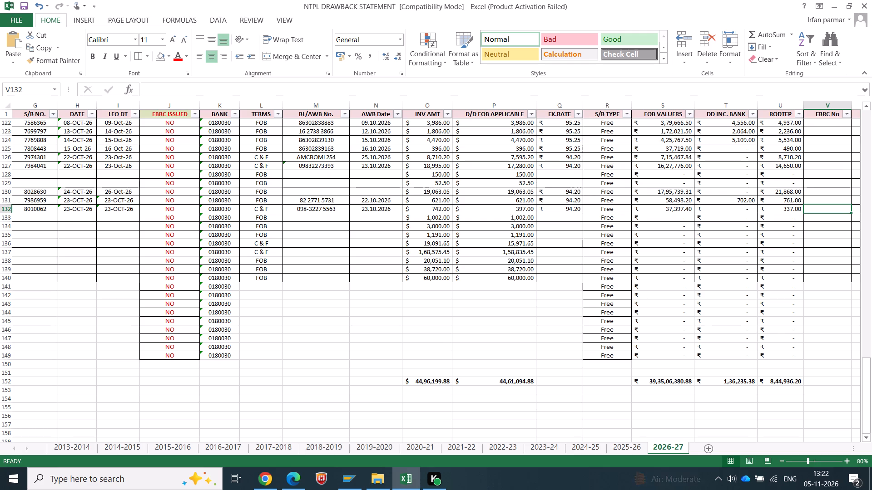
pyautogui.hotkey('ctrl', 's')
# Review the rows of SR NO 127 to 131 for completed and missing shipping details, ending on the row of SR NO 132.
pyautogui.click(619, 217)
pyautogui.scroll(5, 416, 211)
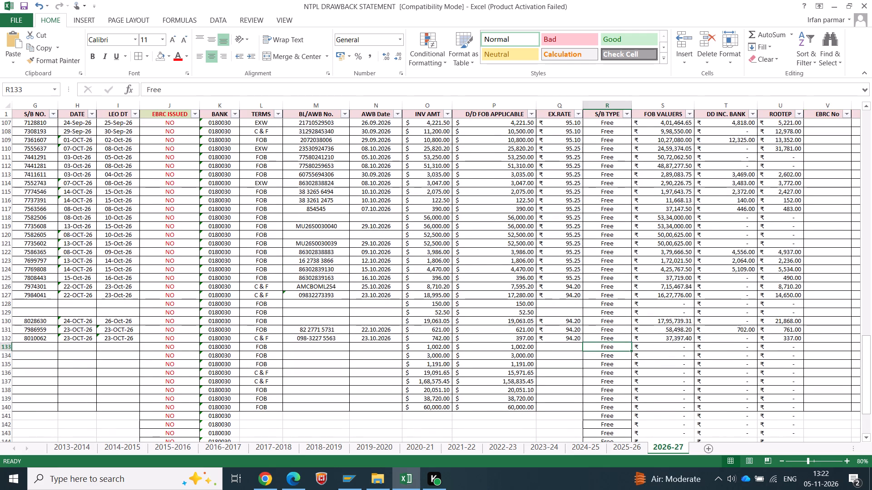
pyautogui.moveTo(368, 337); pyautogui.dragTo(0, 328)
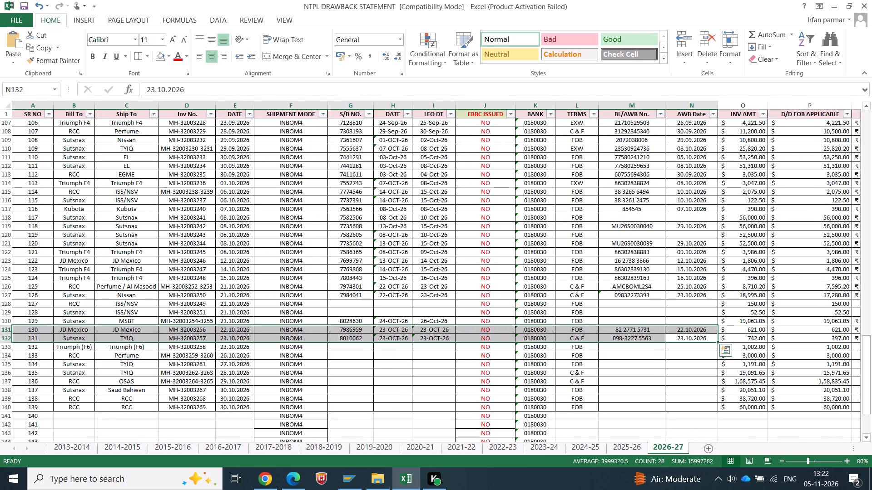
pyautogui.moveTo(441, 301); pyautogui.dragTo(44, 315)
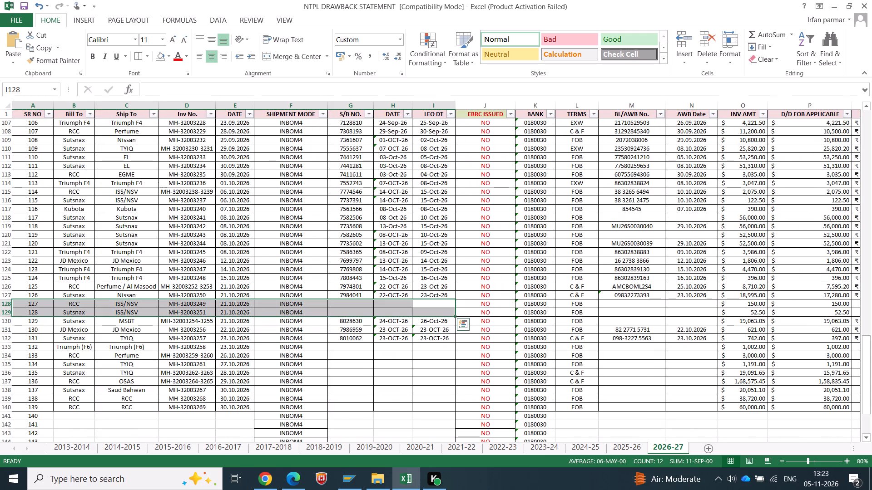
pyautogui.scroll(12, 311, 390)
pyautogui.scroll(-11, 432, 333)
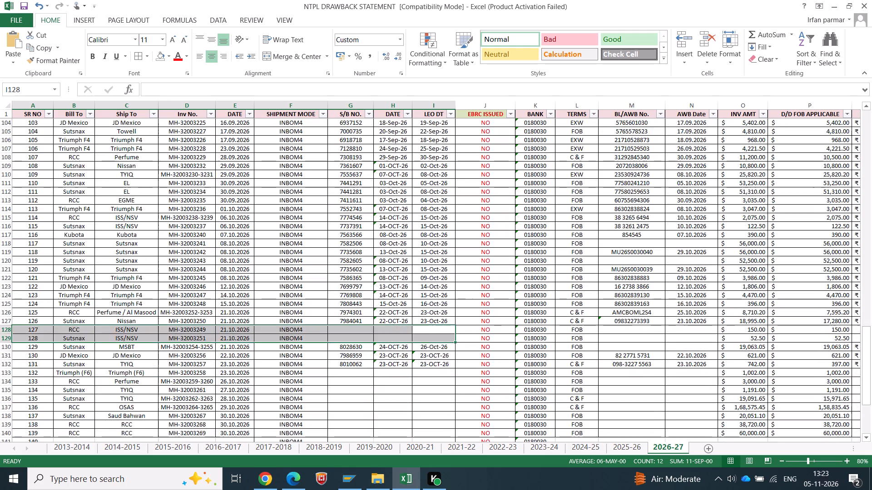
pyautogui.scroll(-5, 443, 265)
pyautogui.click(6, 243)
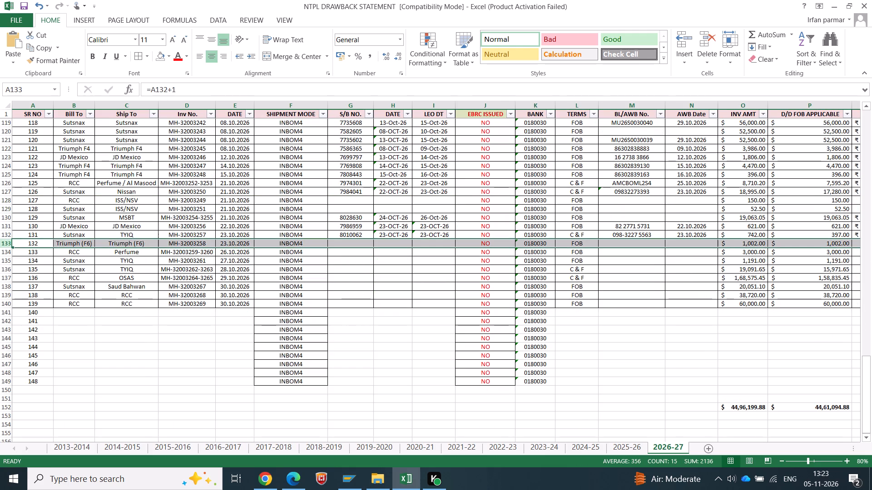
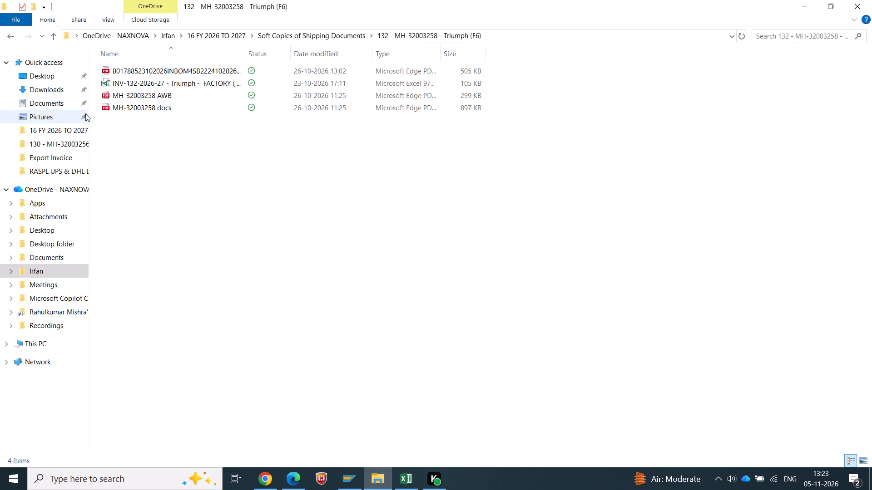
# Open the shipping bill PDF and the MH-32003258 AWB PDF from the invoice 132 Triumph (F6) folder.
pyautogui.click(134, 98)
pyautogui.keyDown('ctrl'); pyautogui.click(143, 73); pyautogui.keyUp('ctrl')
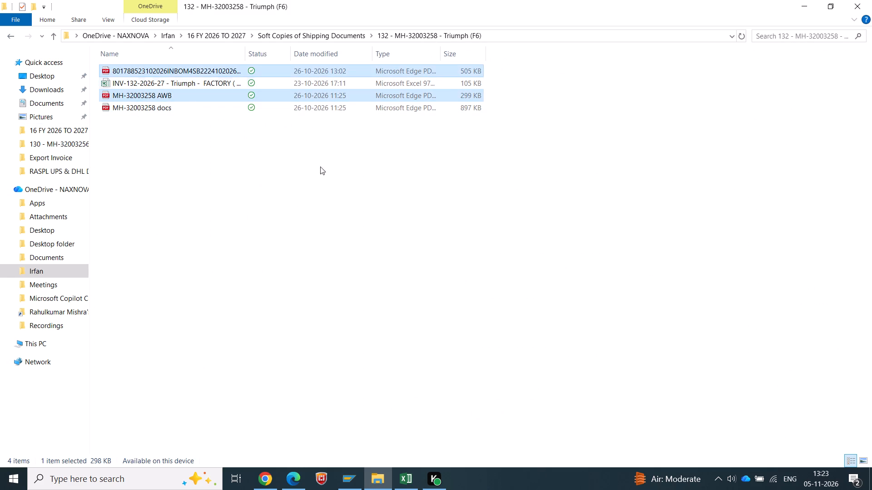
pyautogui.press('Return')
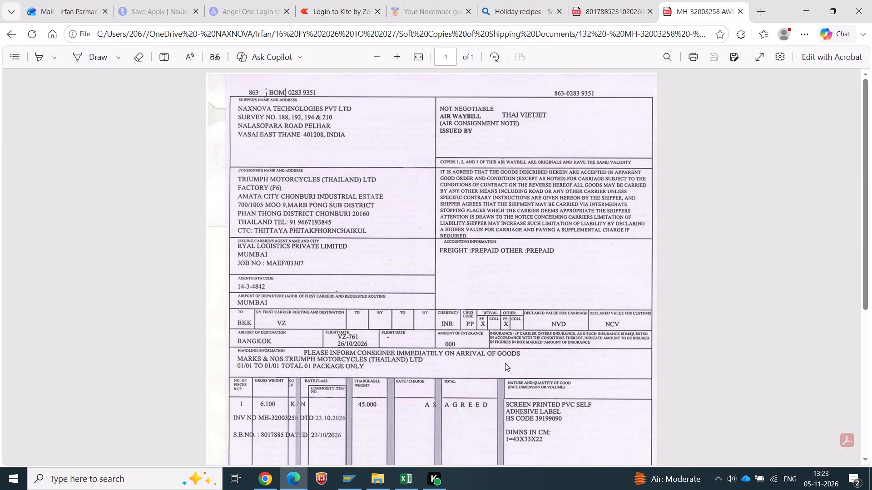
# Copy the SB number 8017885 from the shipping bill PDF into the S/B NO. cell of SR NO 132.
pyautogui.click(590, 16)
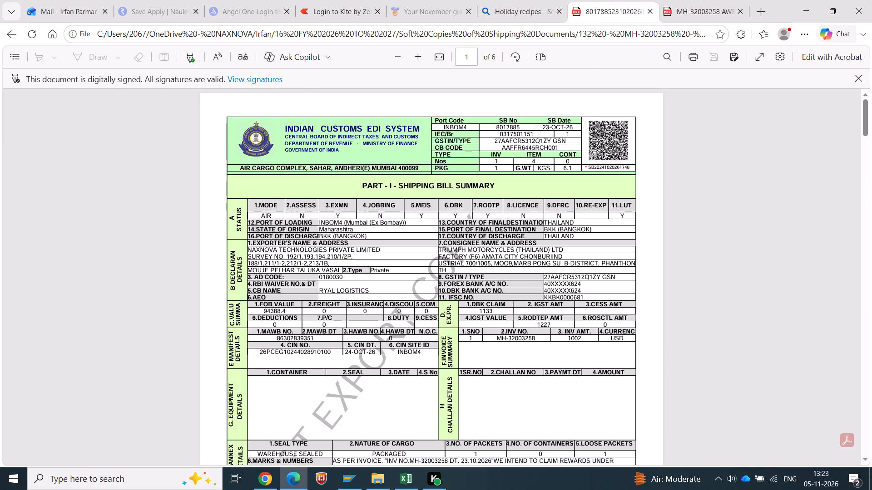
pyautogui.moveTo(494, 126); pyautogui.dragTo(519, 125)
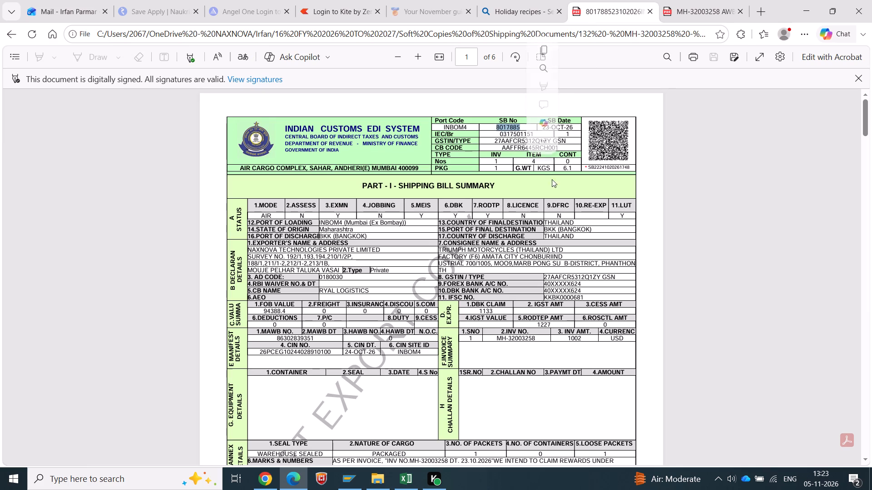
pyautogui.hotkey('ctrl', 'c')
pyautogui.hotkey('alt', 'Tab')
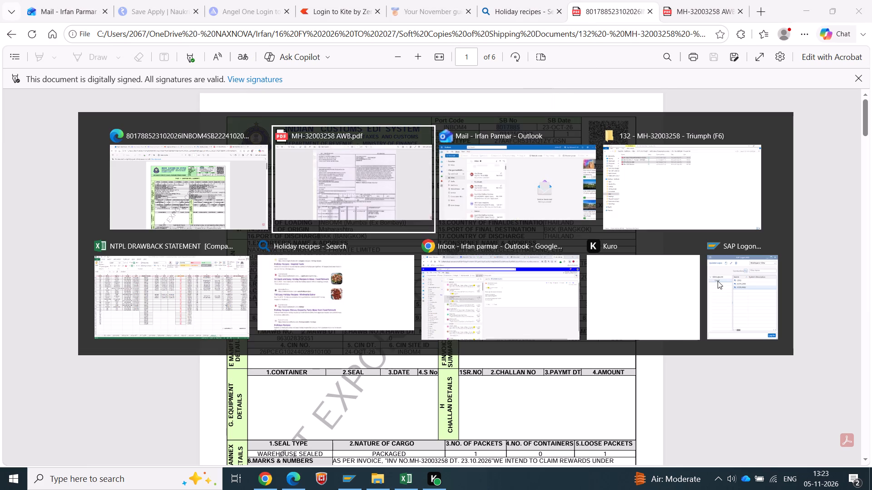
pyautogui.hotkey('alt', 'Tab')
pyautogui.hotkey('alt', 'Tab')
pyautogui.hotkey('alt', 'Tab')
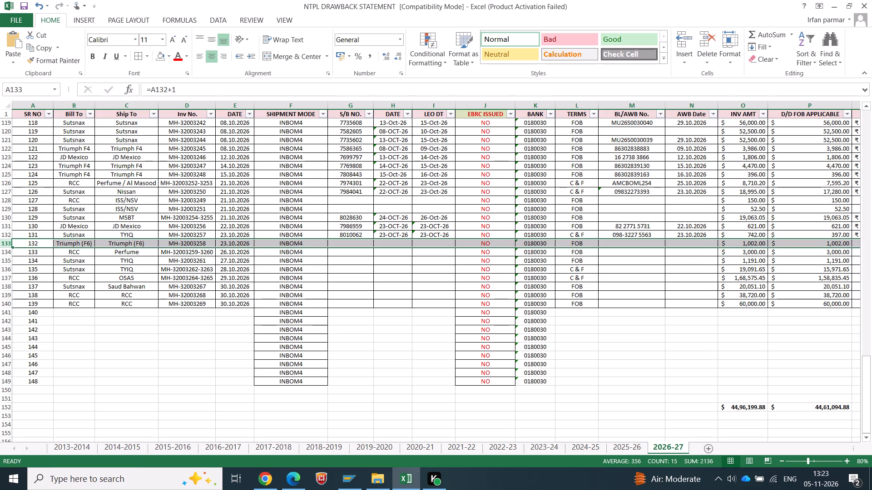
pyautogui.doubleClick(352, 244)
pyautogui.hotkey('ctrl', 'v')
pyautogui.press('Tab')
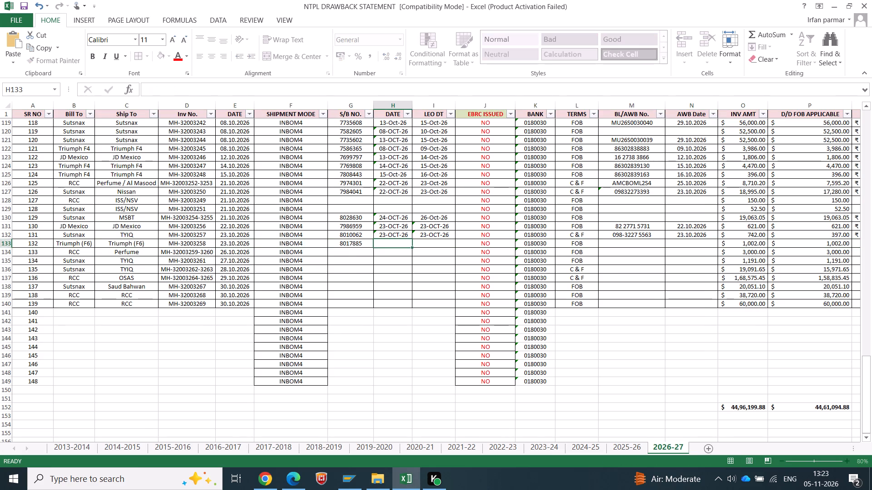
# Fill the shipping bill DATE of SR NO 132 with 23-OCT-26 from the row above.
pyautogui.hotkey('alt', 'Tab')
pyautogui.hotkey('alt', 'Tab')
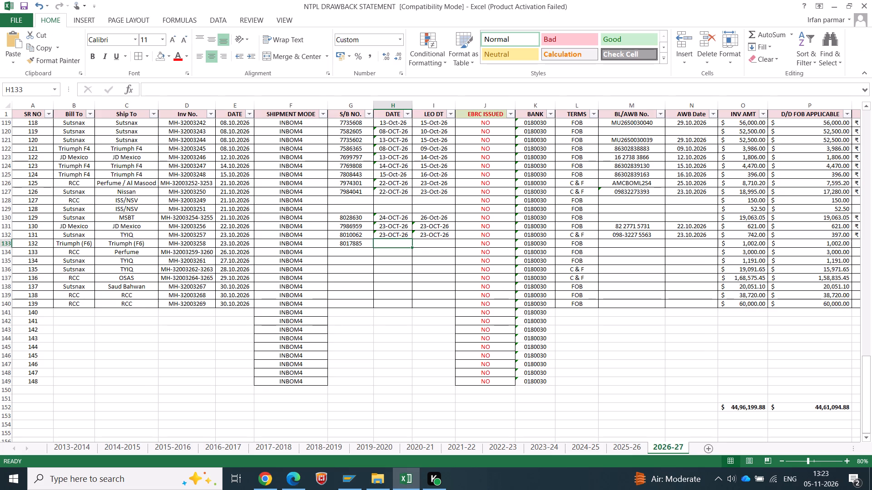
pyautogui.moveTo(381, 232); pyautogui.dragTo(411, 232)
pyautogui.click(382, 240)
pyautogui.click(396, 243)
pyautogui.hotkey('ctrl', 'd')
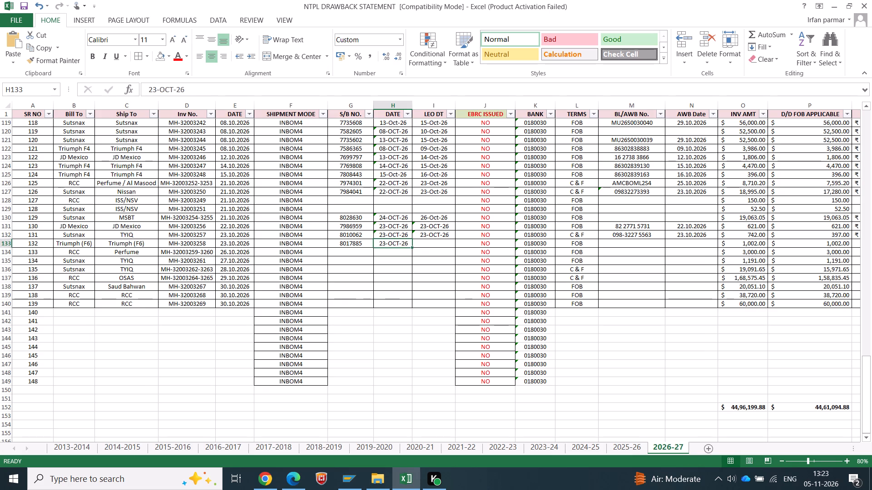
pyautogui.press('Tab')
# Check the LEO date in the shipping bill and copy 24-OCT-26 from SR NO 129's DATE into SR NO 132's LEO DT cell.
pyautogui.hotkey('alt', 'Tab')
pyautogui.scroll(-6, 444, 292)
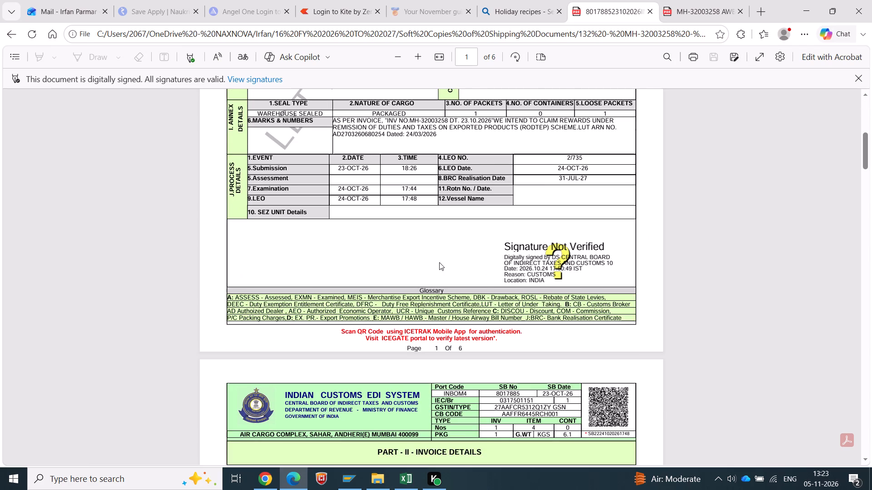
pyautogui.hotkey('alt', 'Tab')
pyautogui.hotkey('alt', 'Tab')
pyautogui.hotkey('alt', 'Tab')
pyautogui.click(384, 216)
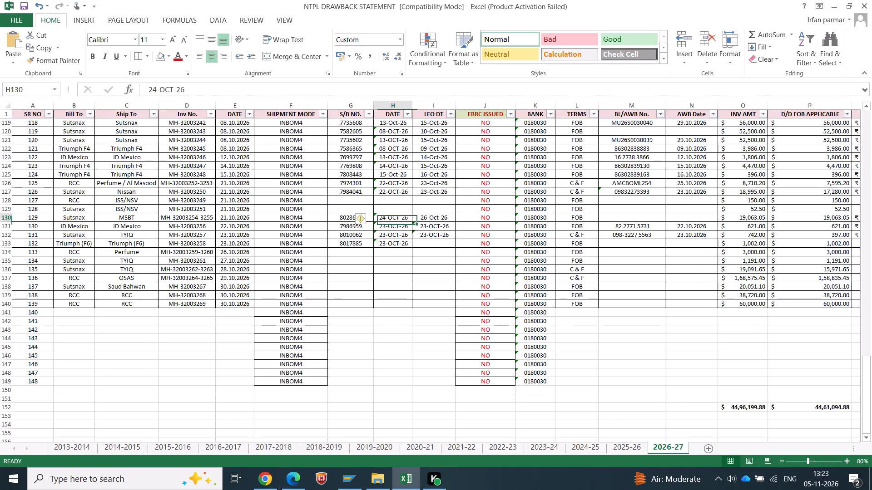
pyautogui.hotkey('ctrl', 'c')
pyautogui.click(421, 243)
pyautogui.press('Return')
pyautogui.press('Tab')
pyautogui.press('Tab')
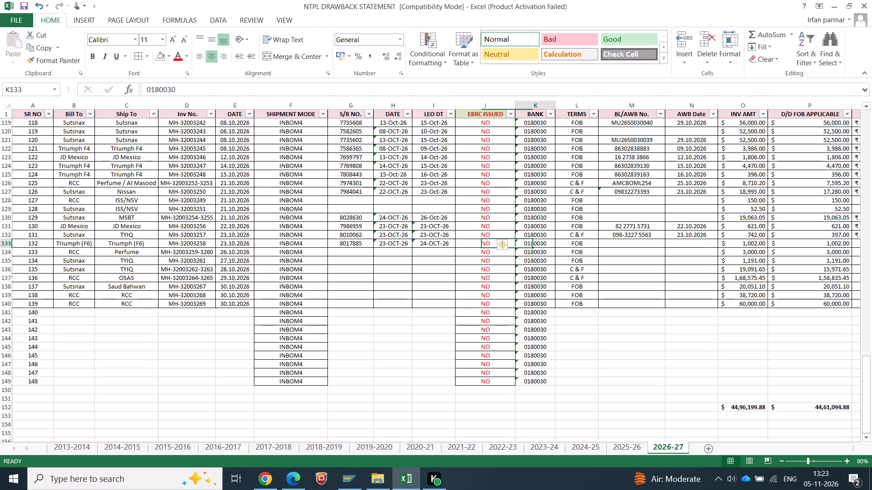
pyautogui.press('Tab')
pyautogui.press('Tab')
pyautogui.hotkey('alt', 'Tab')
pyautogui.scroll(8, 361, 260)
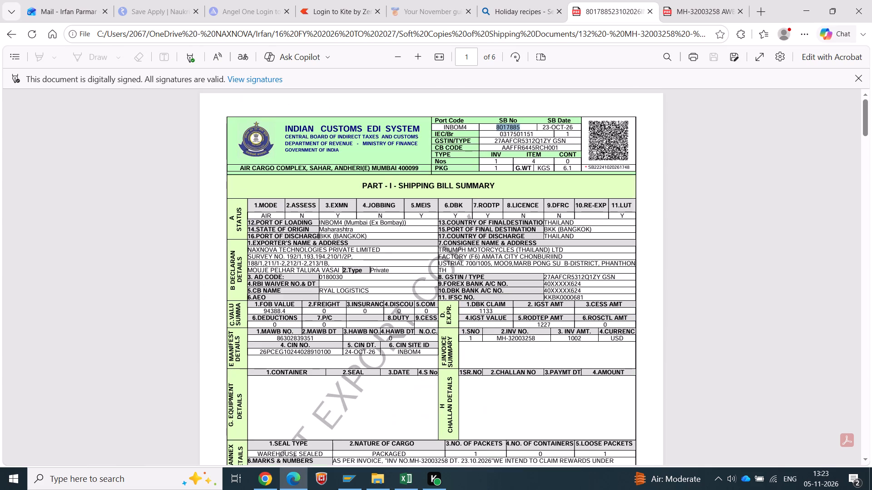
pyautogui.moveTo(274, 340); pyautogui.dragTo(315, 341)
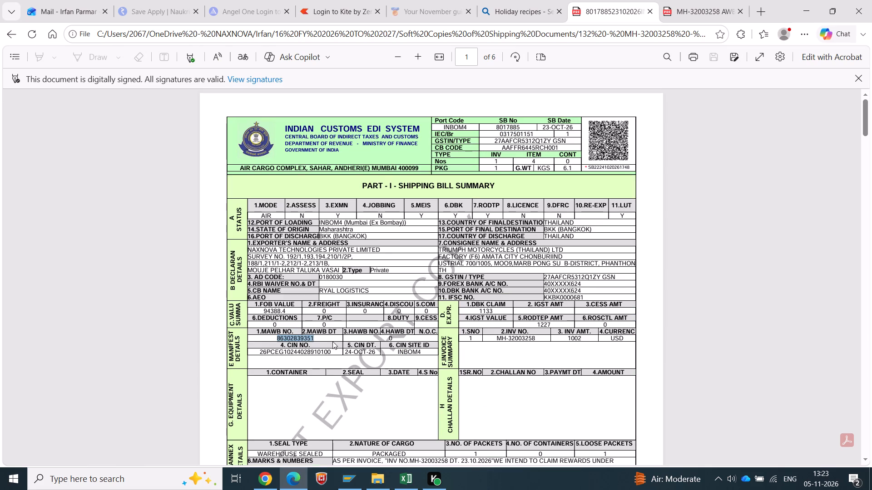
pyautogui.hotkey('ctrl', 'c')
pyautogui.hotkey('alt', 'Tab')
pyautogui.click(635, 241)
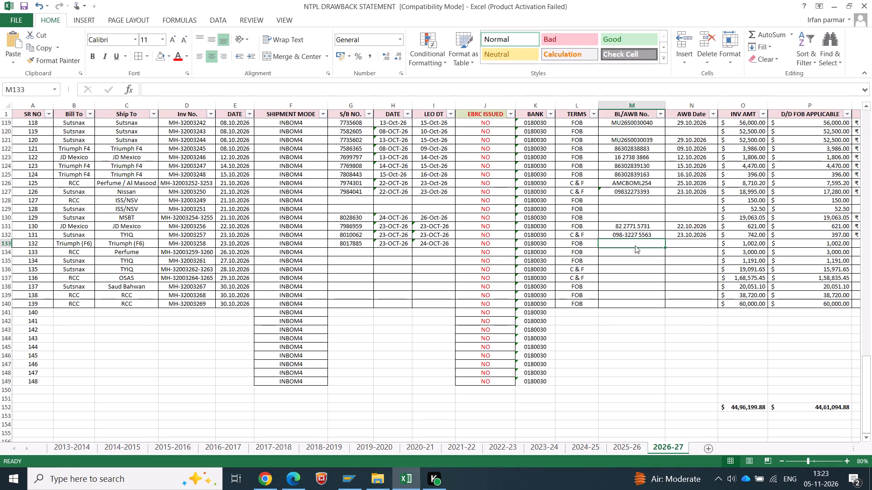
pyautogui.click(635, 245)
pyautogui.doubleClick(635, 245)
pyautogui.hotkey('ctrl', 'v')
pyautogui.press('Tab')
# Look up the execution date in the airway bill PDF and enter 24.10.2026 as the AWB Date of SR NO 132.
pyautogui.hotkey('alt', 'Tab')
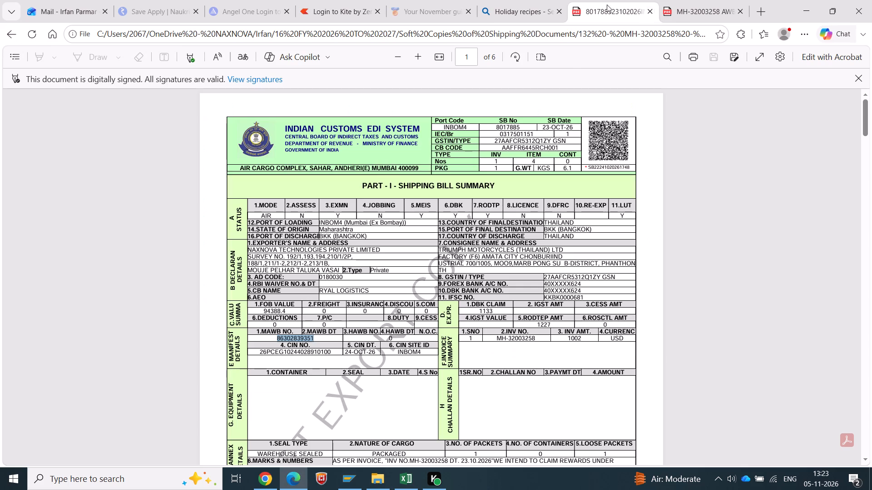
pyautogui.click(684, 11)
pyautogui.scroll(-6, 453, 253)
pyautogui.hotkey('alt', 'Tab')
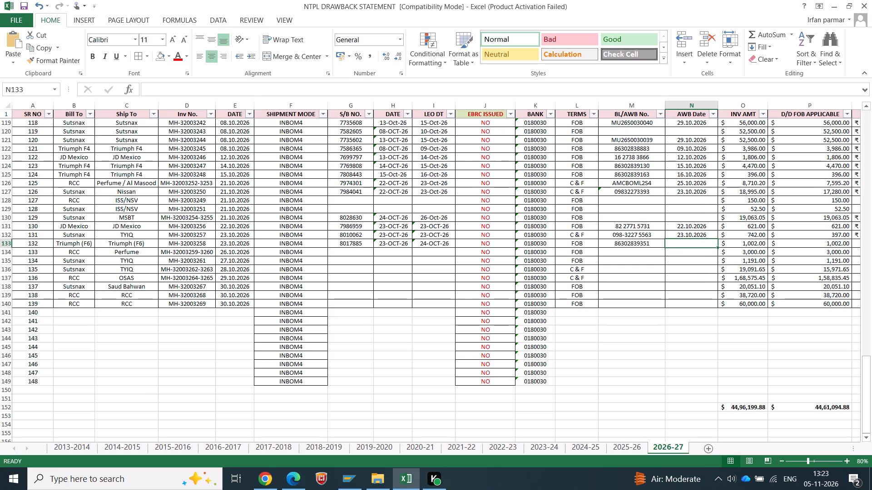
pyautogui.write('24.10.2026')
# Check the exchange rate in the shipping bill's invoice details and fill EX.RATE for SR NO 132 with 94.20 from the row above.
pyautogui.press('Tab')
pyautogui.press('Tab')
pyautogui.press('Tab')
pyautogui.hotkey('alt', 'Tab')
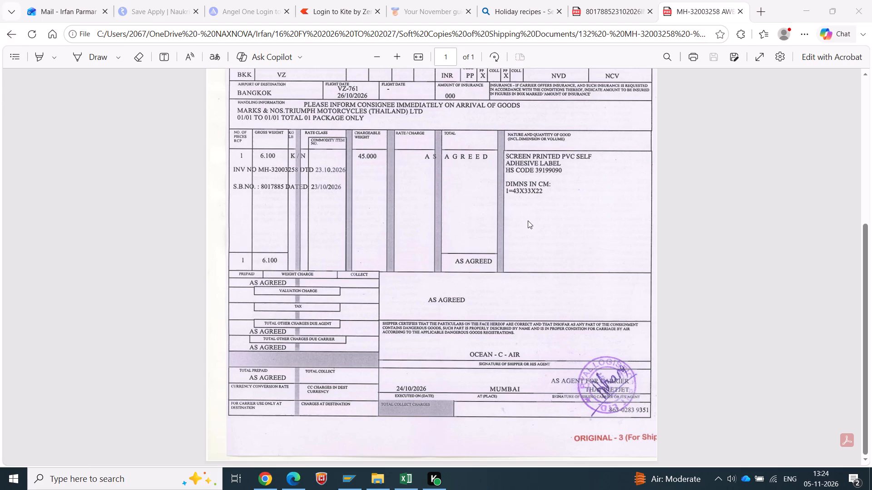
pyautogui.click(624, 12)
pyautogui.scroll(-7, 577, 156)
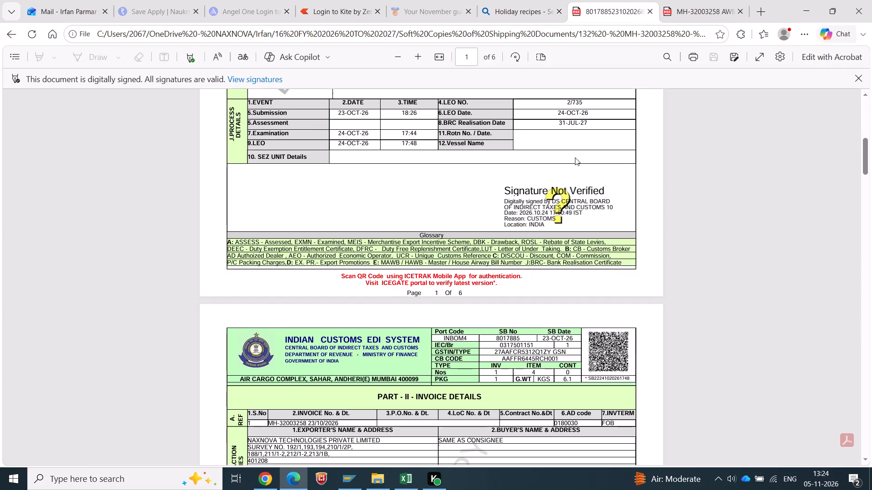
pyautogui.scroll(-3, 575, 157)
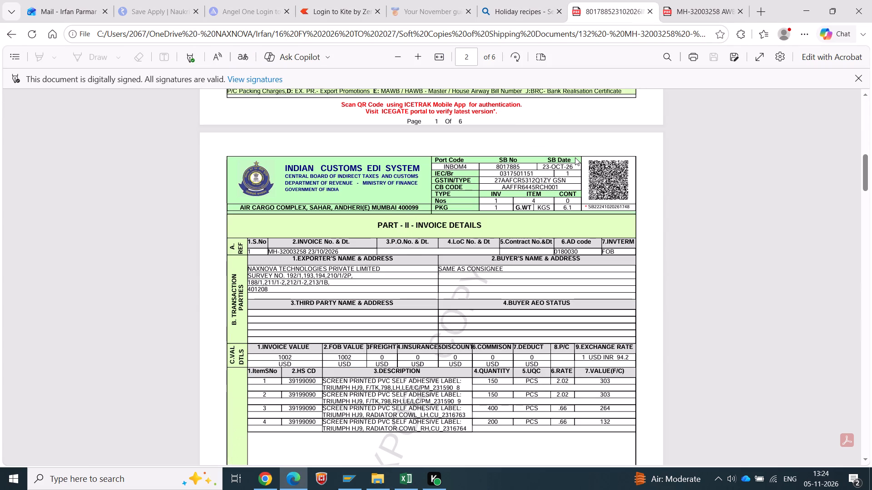
pyautogui.hotkey('alt', 'Tab')
pyautogui.hotkey('alt', 'Tab')
pyautogui.hotkey('alt', 'Tab')
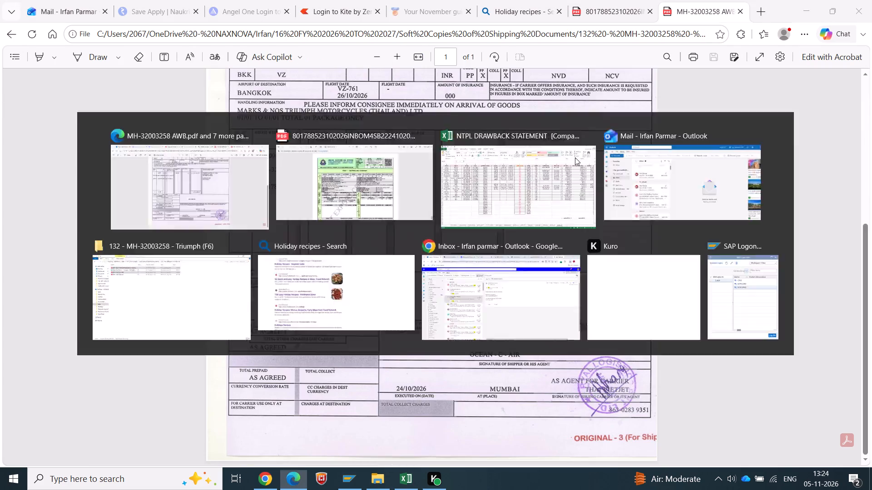
pyautogui.hotkey('alt', 'Tab')
pyautogui.hotkey('alt', 'Tab')
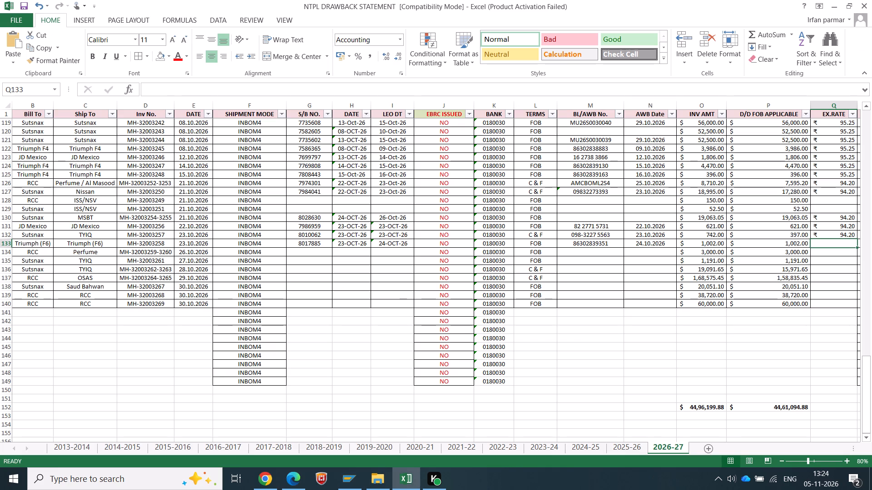
pyautogui.hotkey('ctrl', 'd')
# Look up the DBK claim in the shipping bill summary and enter 1133 in the DD INC. BANK cell of SR NO 132.
pyautogui.press('Tab')
pyautogui.press('Tab')
pyautogui.press('Tab')
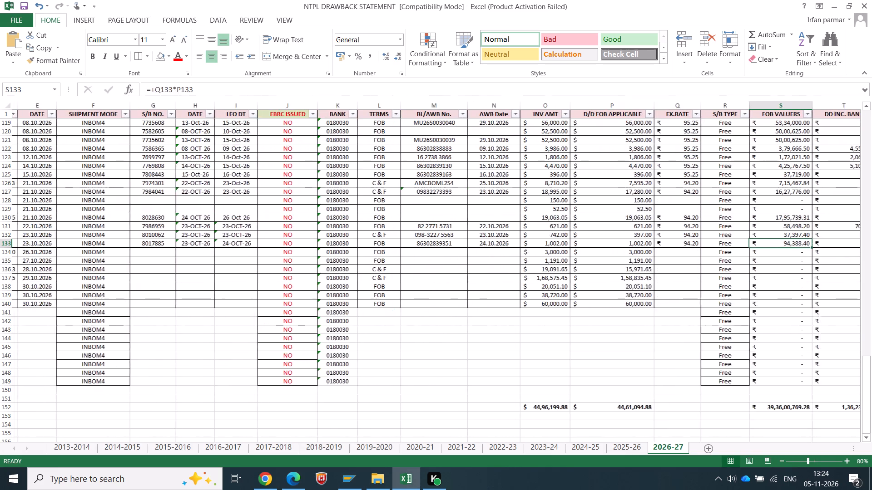
pyautogui.press('Tab')
pyautogui.hotkey('alt', 'Tab')
pyautogui.scroll(20, 692, 269)
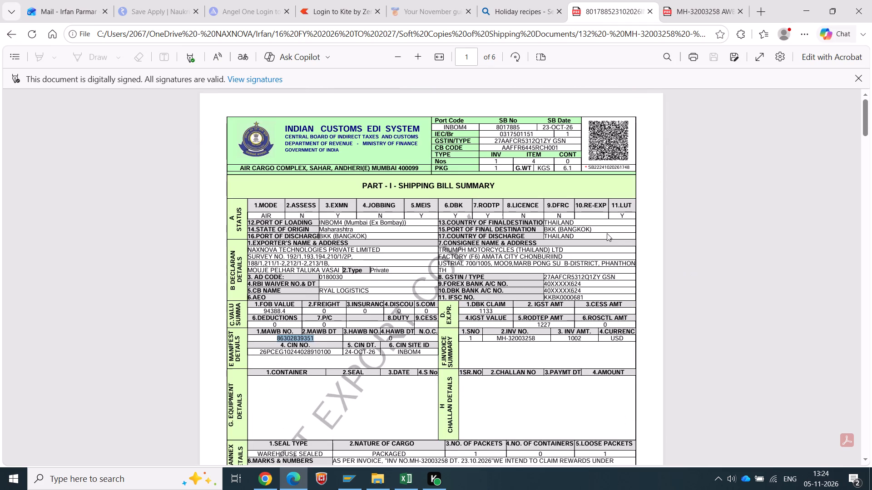
pyautogui.scroll(7, 607, 233)
pyautogui.hotkey('alt', 'Tab')
pyautogui.press('Left')
pyautogui.write('1133')
pyautogui.press('Tab')
# Look up the RODTEP amount in the shipping bill summary and enter 1227 in the RODTEP cell of SR NO 132.
pyautogui.hotkey('alt', 'Tab')
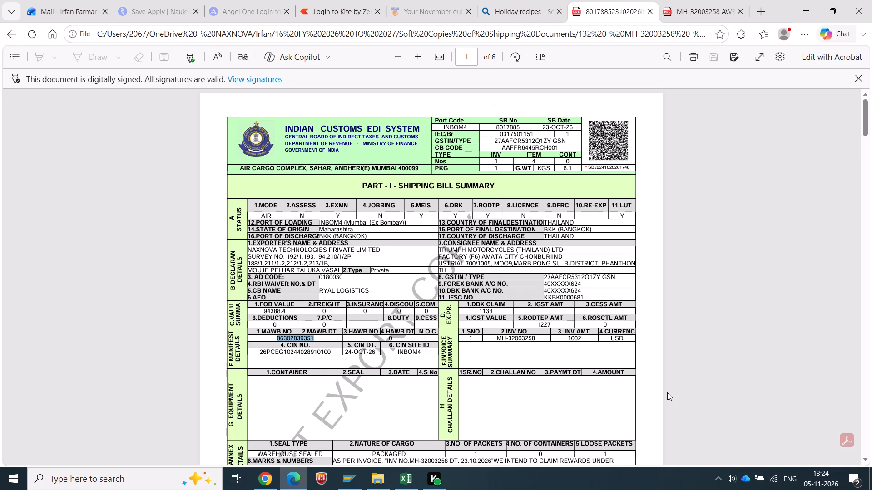
pyautogui.hotkey('alt', 'Tab')
pyautogui.write('1227')
pyautogui.press('Tab')
# Save the drawback statement workbook.
pyautogui.hotkey('ctrl', 's')
# Review the row of SR NO 132 across its shipping, amount and EBRC columns for completed and missing details.
pyautogui.press('Right')
pyautogui.press('Right')
pyautogui.press('Right')
pyautogui.press('Right')
pyautogui.press('Right')
pyautogui.press('Right')
pyautogui.press('Right')
pyautogui.press('Right')
pyautogui.press('Right')
pyautogui.press('Right')
pyautogui.press('Right')
pyautogui.press('Right')
pyautogui.press('Right')
pyautogui.press('Right')
pyautogui.press('Right')
pyautogui.press('Right')
pyautogui.press('Right')
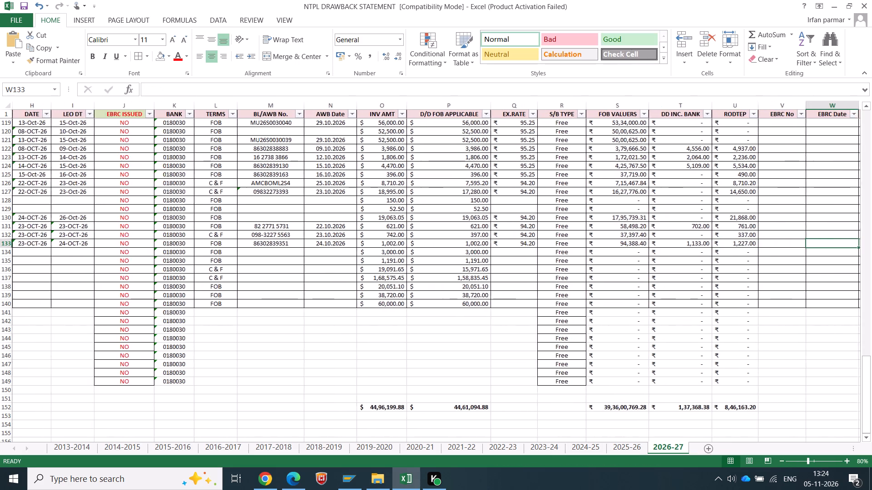
pyautogui.press('Left')
pyautogui.press('Left')
pyautogui.press('Left')
pyautogui.press('Left')
pyautogui.press('Left')
pyautogui.press('Left')
pyautogui.press('Left')
pyautogui.press('Left')
pyautogui.press('Left')
pyautogui.press('Left')
pyautogui.press('Left')
pyautogui.press('Left')
pyautogui.press('Left')
pyautogui.press('Left')
pyautogui.press('Left')
pyautogui.press('Left')
pyautogui.press('Left')
pyautogui.press('Left')
pyautogui.press('Left')
pyautogui.press('Left')
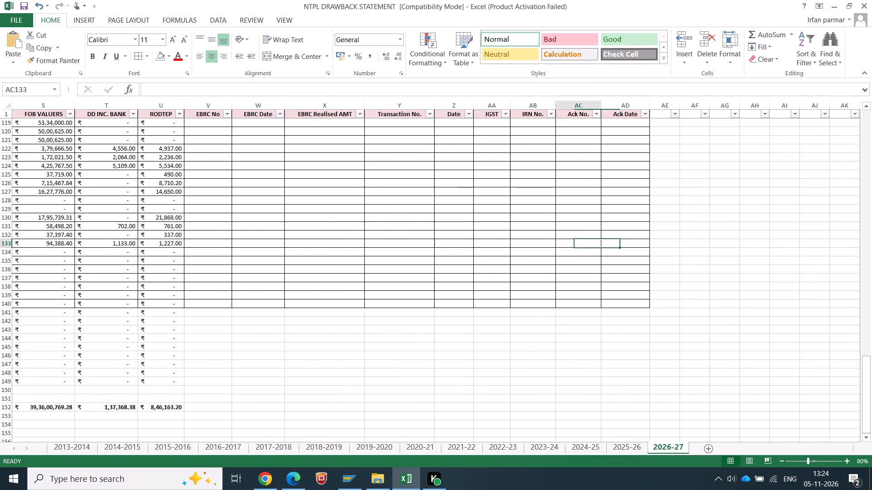
# Save the drawback statement workbook again.
pyautogui.hotkey('ctrl', 's')
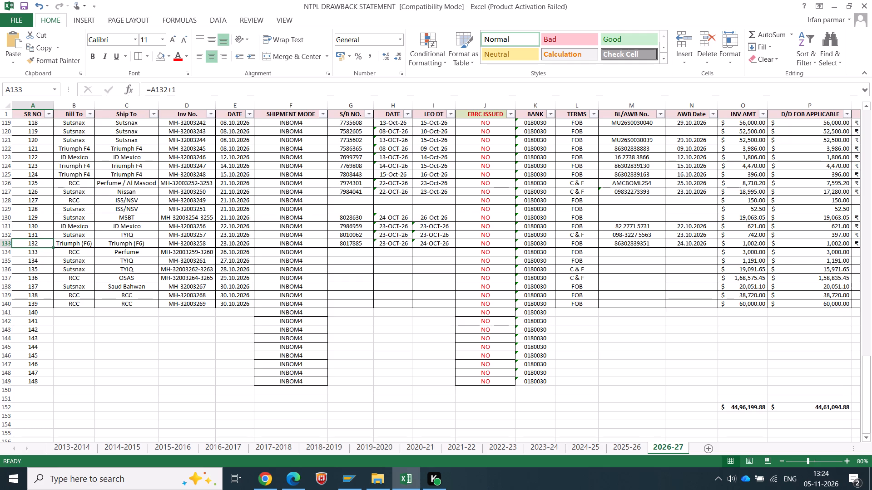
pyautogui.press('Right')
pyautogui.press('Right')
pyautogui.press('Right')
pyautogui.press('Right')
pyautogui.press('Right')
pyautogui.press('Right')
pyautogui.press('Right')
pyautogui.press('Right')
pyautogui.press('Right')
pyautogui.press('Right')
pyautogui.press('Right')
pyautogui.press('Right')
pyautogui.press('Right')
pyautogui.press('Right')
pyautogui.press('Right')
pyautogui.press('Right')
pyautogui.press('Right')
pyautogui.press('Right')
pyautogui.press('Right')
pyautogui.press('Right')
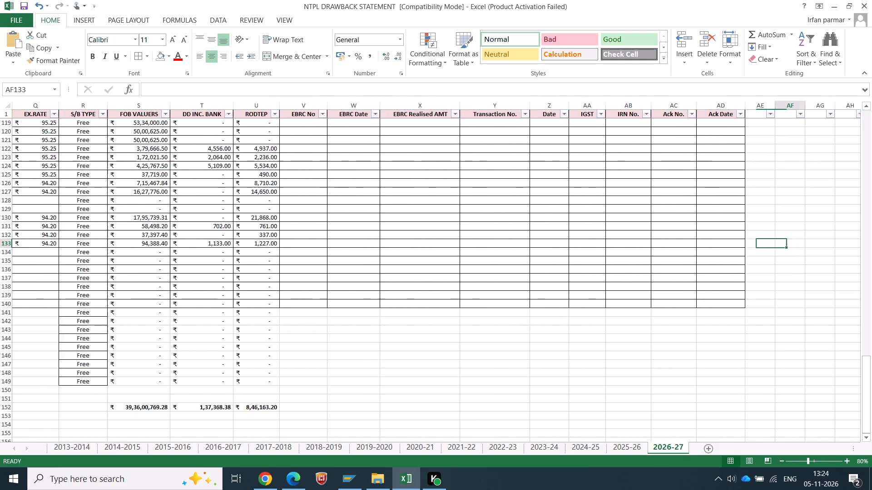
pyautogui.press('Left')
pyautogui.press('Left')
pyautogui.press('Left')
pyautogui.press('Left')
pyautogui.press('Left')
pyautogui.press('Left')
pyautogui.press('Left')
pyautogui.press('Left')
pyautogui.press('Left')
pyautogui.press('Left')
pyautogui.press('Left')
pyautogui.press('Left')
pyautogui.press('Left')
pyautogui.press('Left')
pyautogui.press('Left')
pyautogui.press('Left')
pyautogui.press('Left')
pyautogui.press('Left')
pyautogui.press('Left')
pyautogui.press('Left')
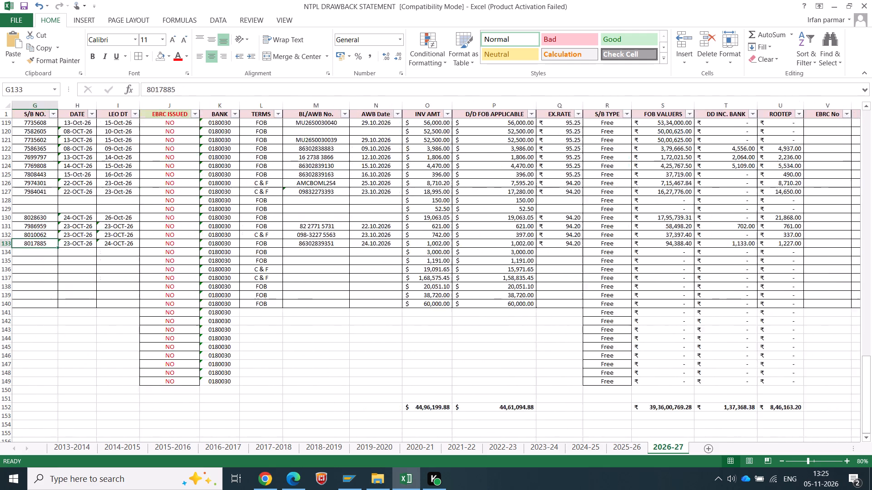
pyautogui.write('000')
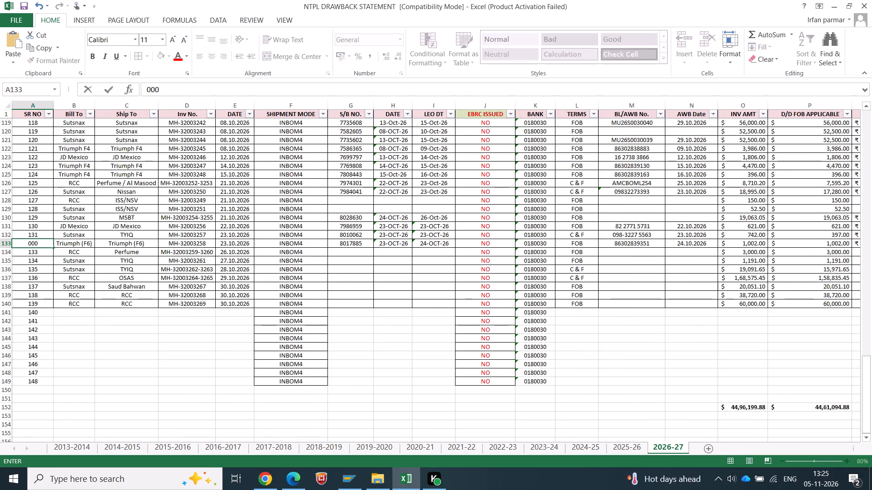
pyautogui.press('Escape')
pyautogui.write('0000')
# Discard the uncommitted entry in the SR NO cell of the Triumph (F6) row for invoice MH-32003258.
pyautogui.press('Escape')
# Review the row of SR NO 132 from its Bill To entry through the EBRC ISSUED column.
pyautogui.press('Right')
pyautogui.press('Right')
pyautogui.press('Right')
pyautogui.press('Right')
pyautogui.press('Right')
pyautogui.press('Right')
pyautogui.press('Right')
pyautogui.press('Right')
pyautogui.press('Right')
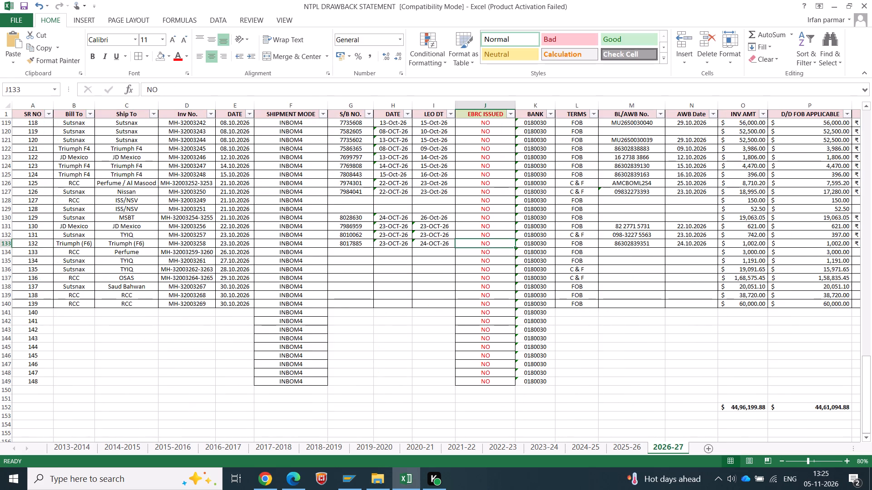
# Save the drawback statement workbook.
pyautogui.hotkey('ctrl', 's')
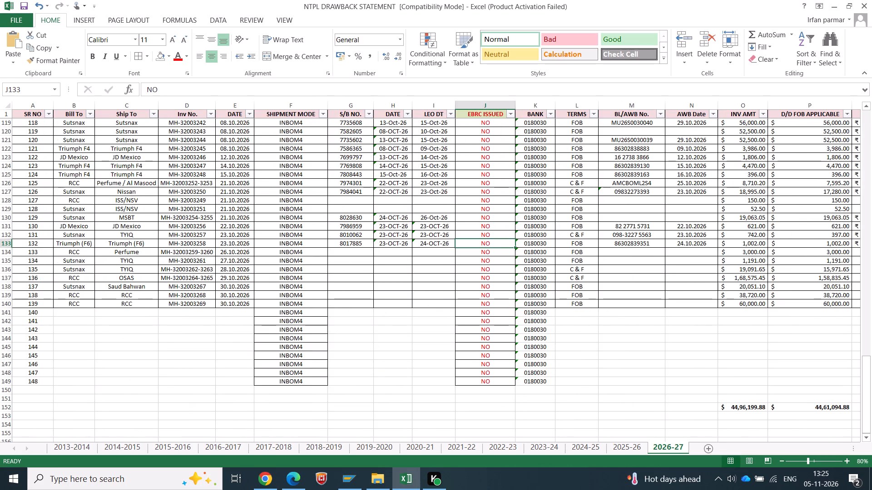
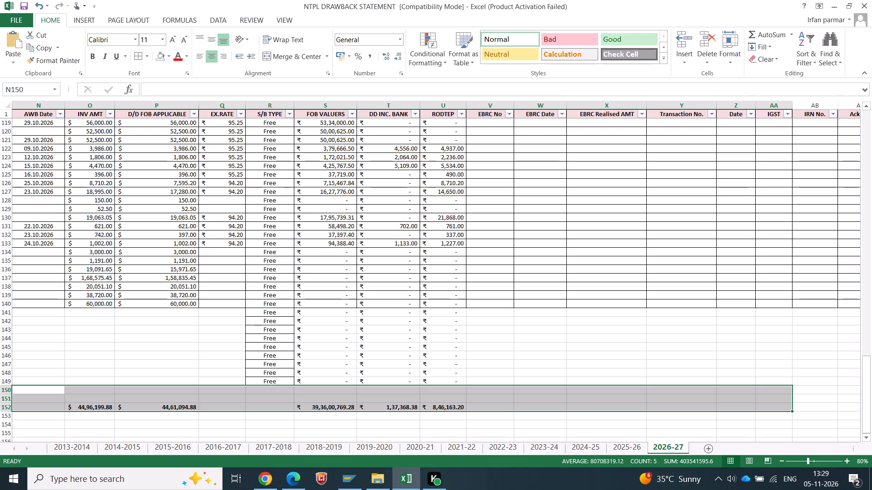
# Save the drawback statement workbook once more.
pyautogui.hotkey('ctrl', 's')
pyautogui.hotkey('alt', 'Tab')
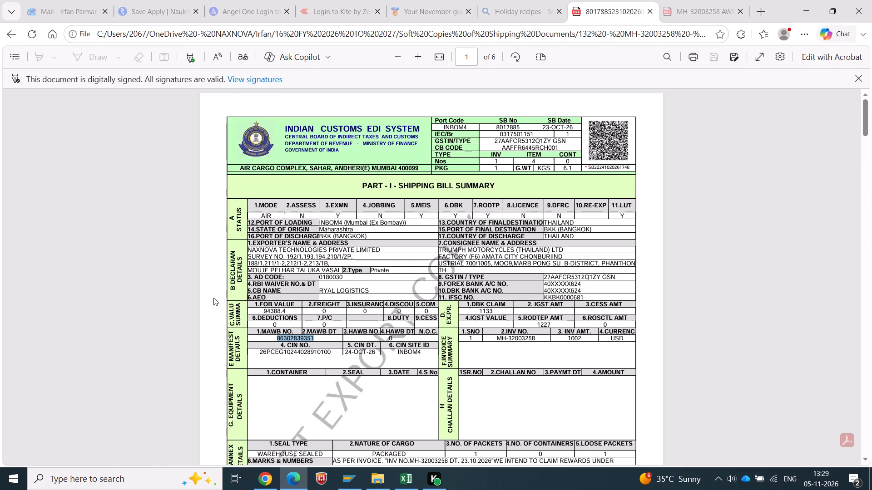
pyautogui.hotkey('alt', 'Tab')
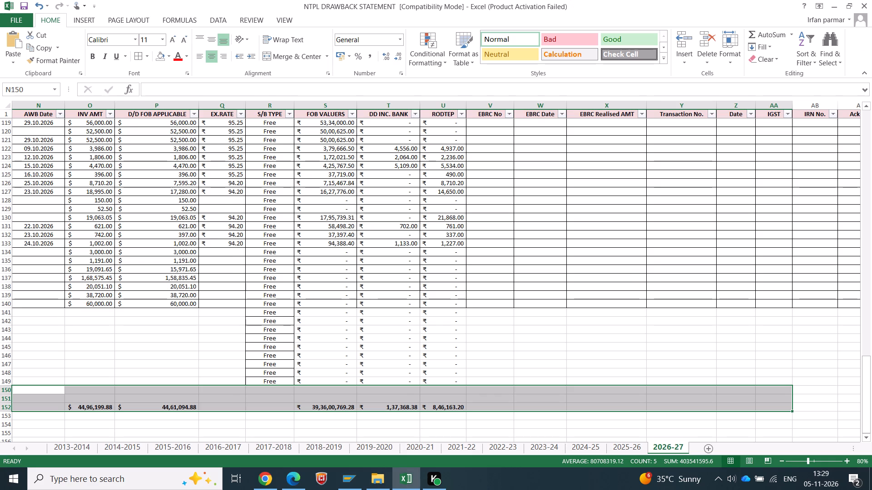
# Go back to the SR NO column and up through the 2026-27 rows to the SR NO 130 entry.
pyautogui.press('Right')
pyautogui.press('Left')
pyautogui.press('Left')
pyautogui.press('Left')
pyautogui.press('Left')
pyautogui.press('Left')
pyautogui.press('Left')
pyautogui.press('Left')
pyautogui.press('Left')
pyautogui.press('Left')
pyautogui.press('Left')
pyautogui.press('Left')
pyautogui.press('Left')
pyautogui.press('Left')
pyautogui.press('Left')
pyautogui.press('Left')
pyautogui.press('Left')
pyautogui.press('Left')
pyautogui.press('Left')
pyautogui.press('Left')
pyautogui.press('Left')
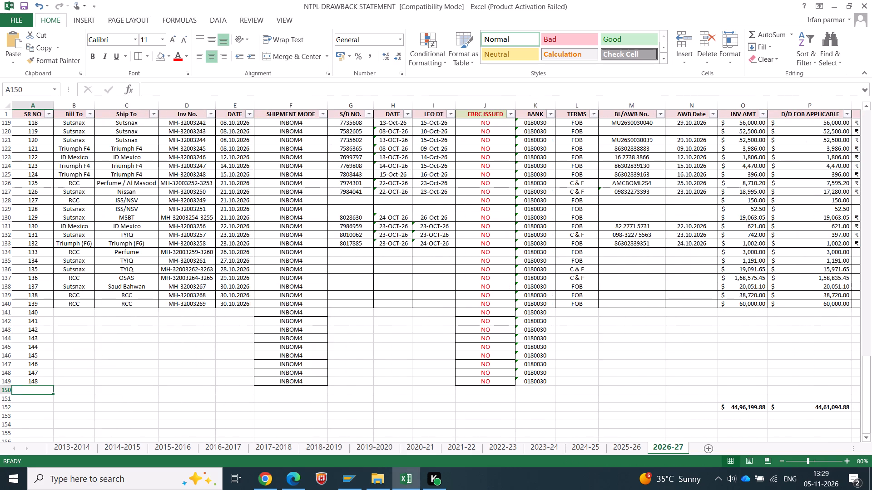
pyautogui.press('Up')
pyautogui.press('Up')
pyautogui.press('Up')
pyautogui.press('Up')
pyautogui.press('Up')
pyautogui.press('Up')
pyautogui.press('Up')
pyautogui.press('Up')
pyautogui.press('Up')
pyautogui.press('Up')
pyautogui.press('Up')
pyautogui.press('Up')
pyautogui.press('Up')
pyautogui.press('Up')
pyautogui.press('Up')
pyautogui.press('Up')
pyautogui.press('Up')
pyautogui.press('Up')
pyautogui.press('Up')
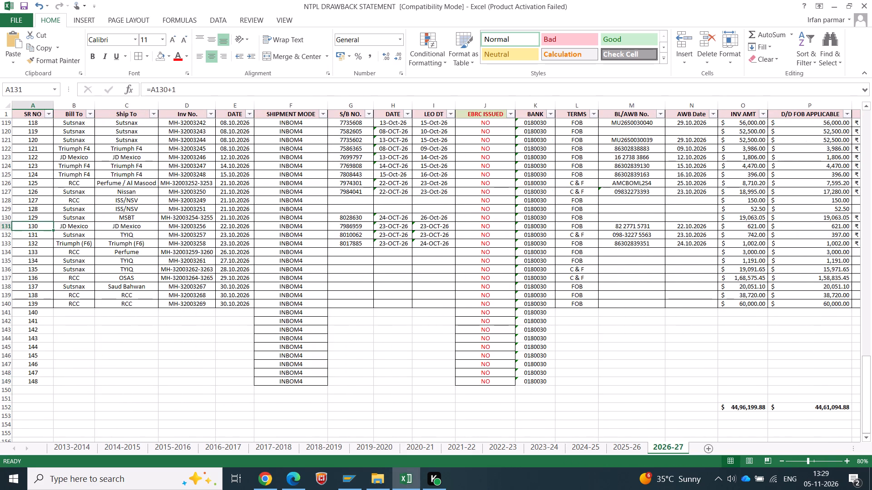